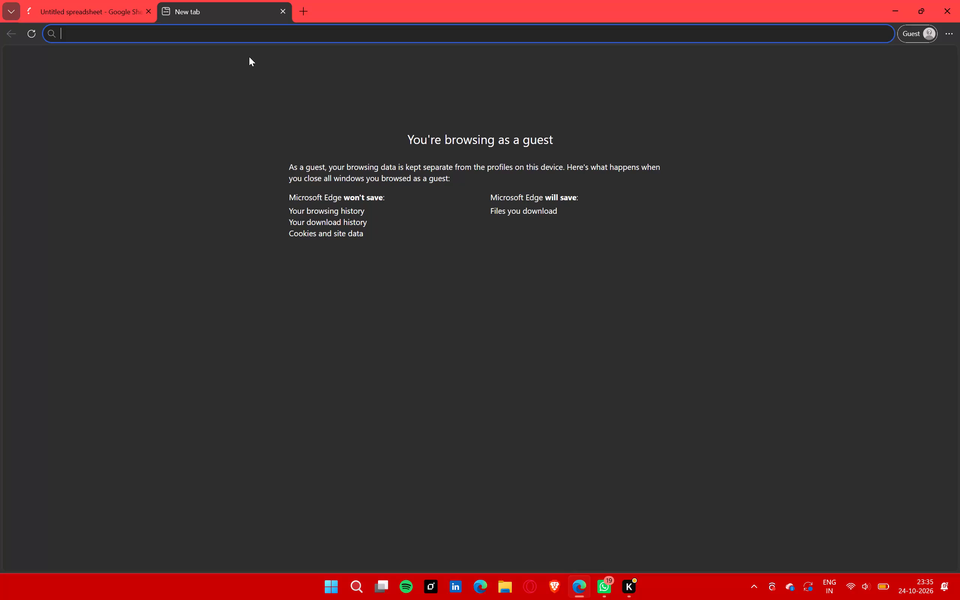
Search the web for "go" and open the Google homepage from the results.
{"action": "key", "text": "g"}
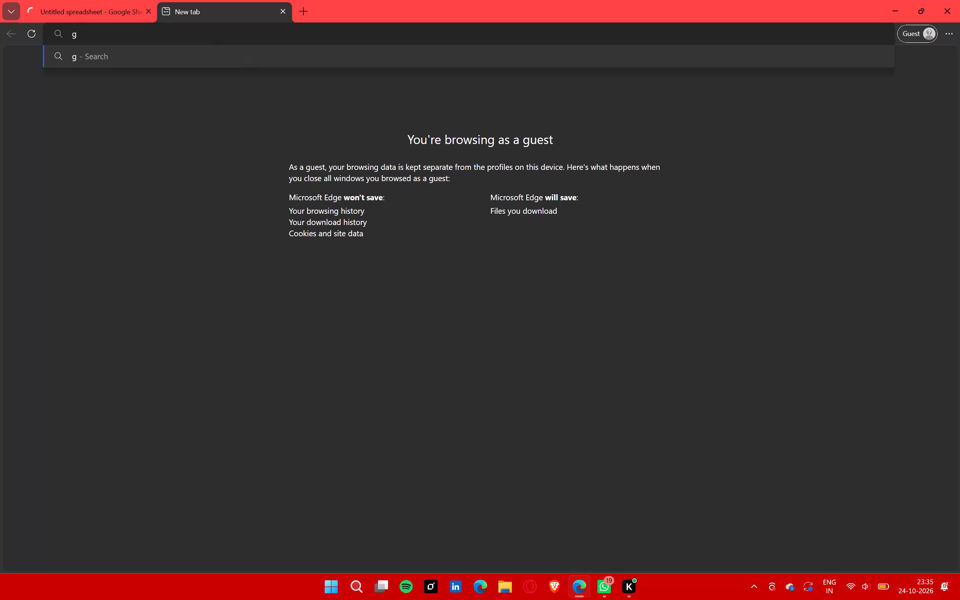
{"action": "key", "text": "o"}
{"action": "key", "text": "Return"}
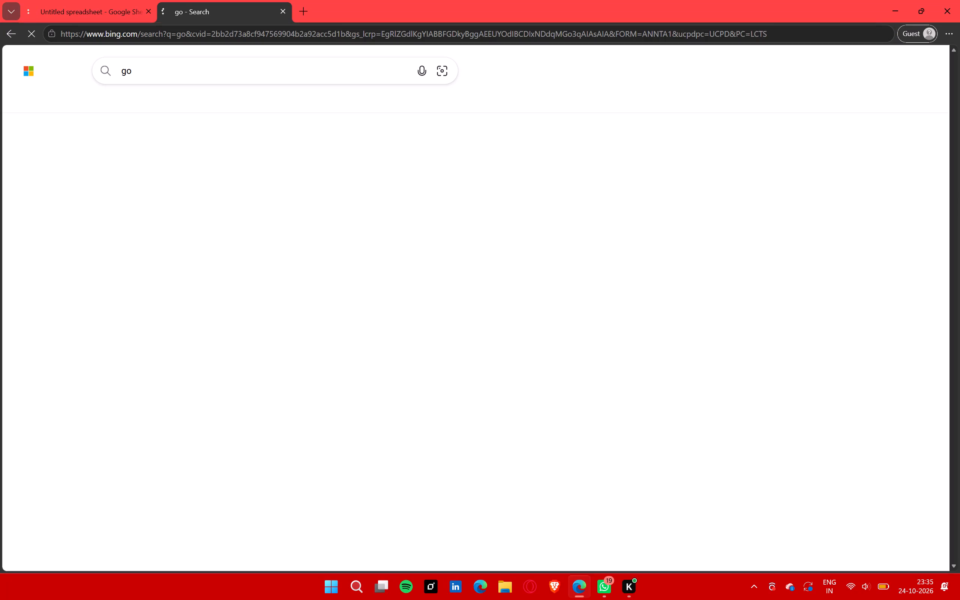
{"action": "left_click", "coordinate": [120, 190]}
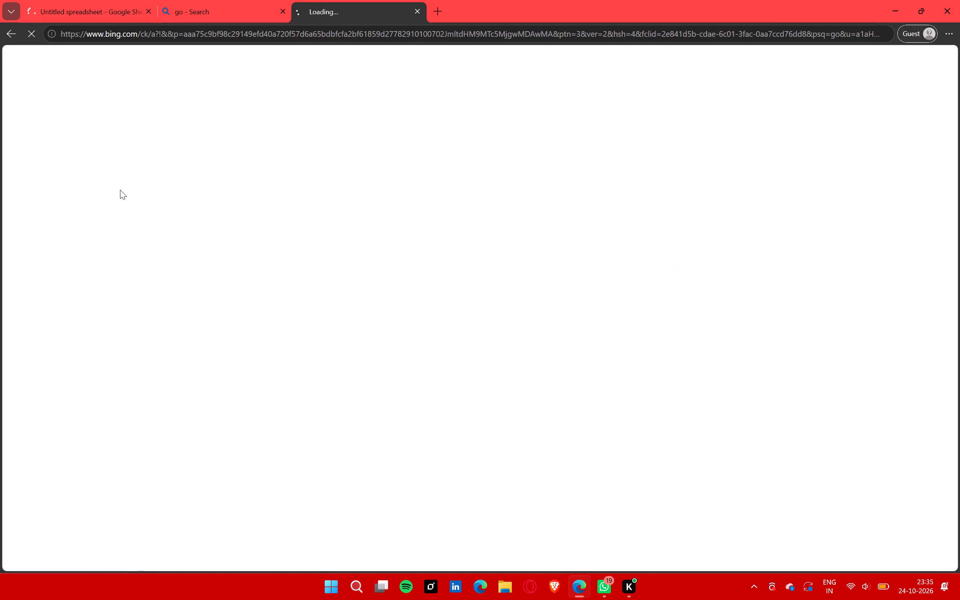
Close the "go" search results tab and the old Untitled spreadsheet tab, keeping only the Google homepage.
{"action": "left_click", "coordinate": [283, 10]}
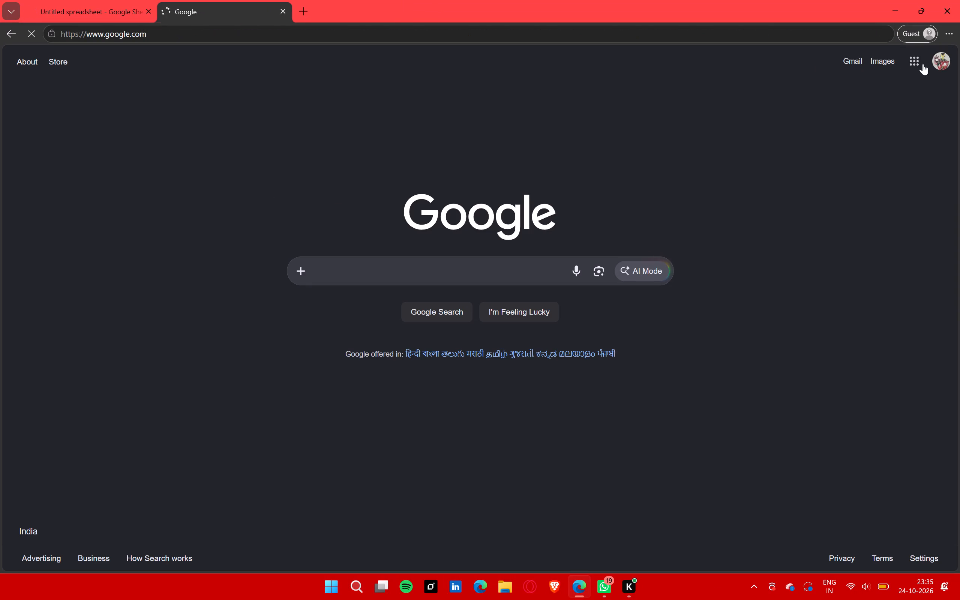
{"action": "left_click", "coordinate": [150, 10]}
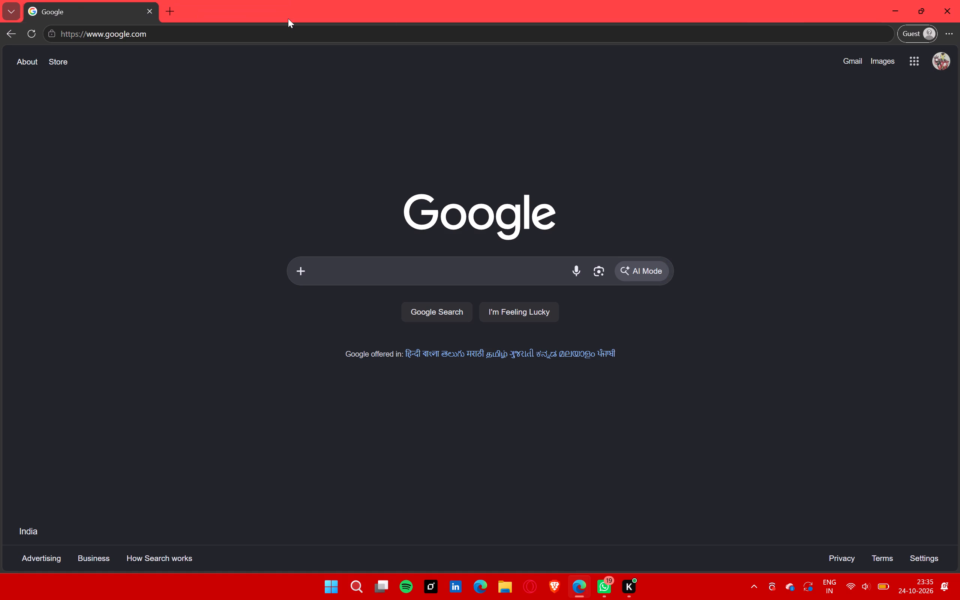
Open Google Sheets from the Google homepage, create a blank spreadsheet and dismiss its storage notice.
{"action": "left_click", "coordinate": [912, 60]}
{"action": "scroll", "coordinate": [816, 224], "scroll_direction": "down", "scroll_amount": 2}
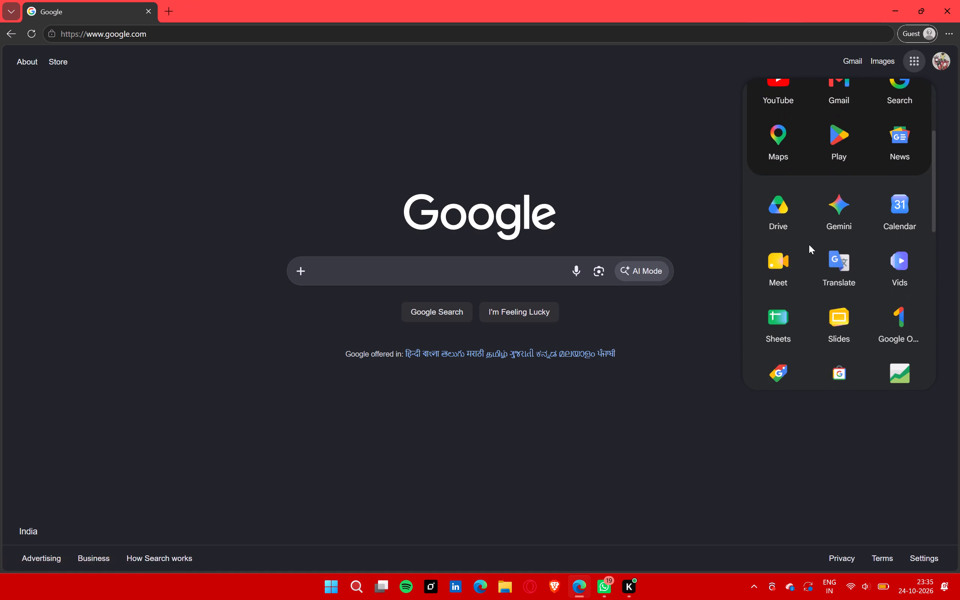
{"action": "left_click", "coordinate": [778, 316]}
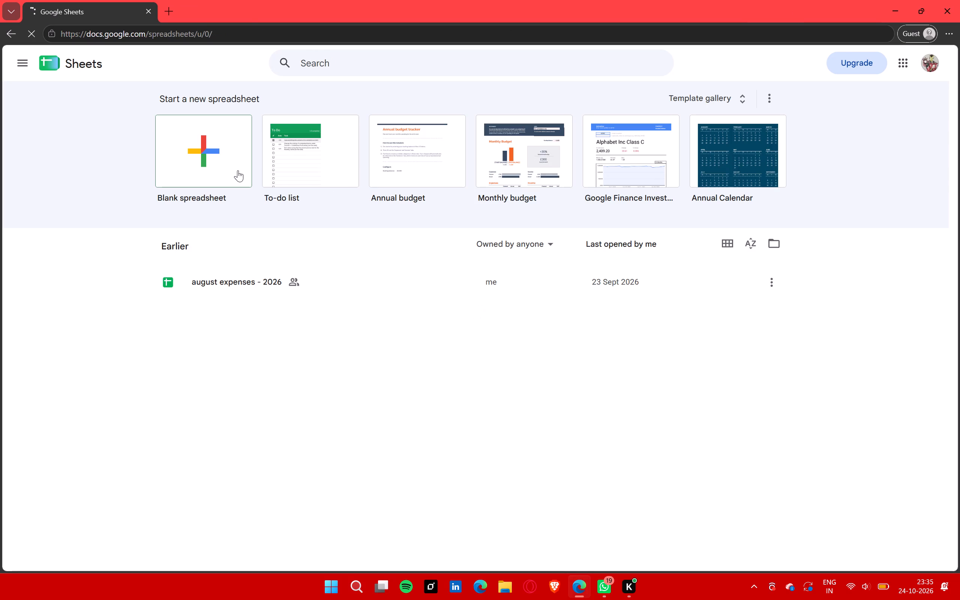
{"action": "left_click", "coordinate": [220, 152]}
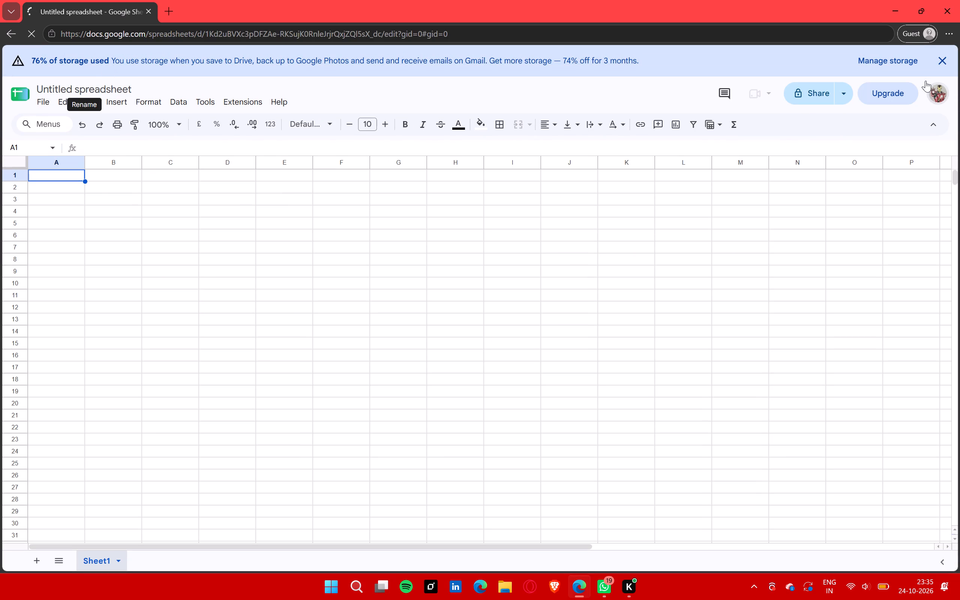
{"action": "left_click", "coordinate": [939, 67]}
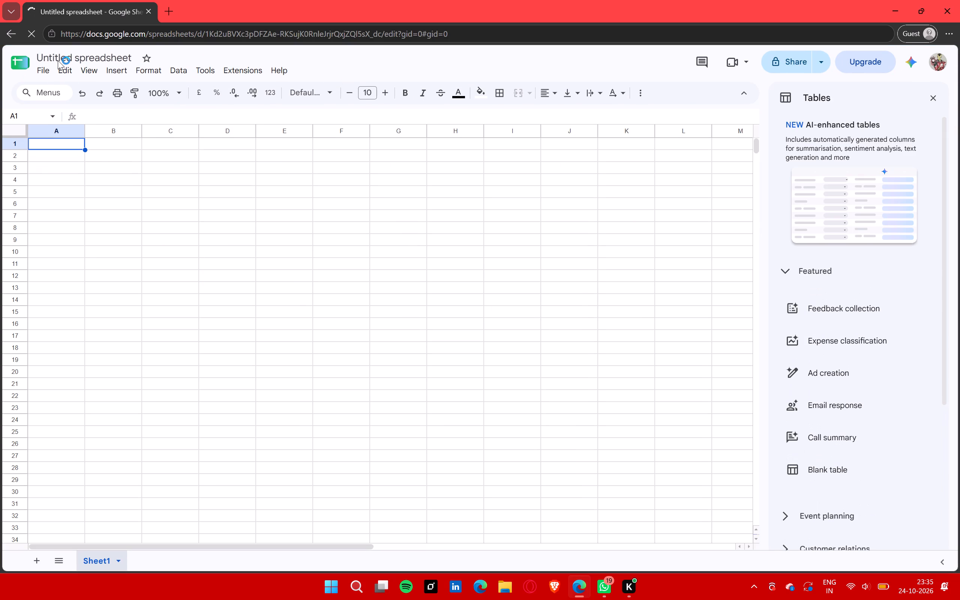
Rename the untitled spreadsheet as "oct-nov expenses".
{"action": "left_click", "coordinate": [58, 60]}
{"action": "left_click", "coordinate": [72, 58]}
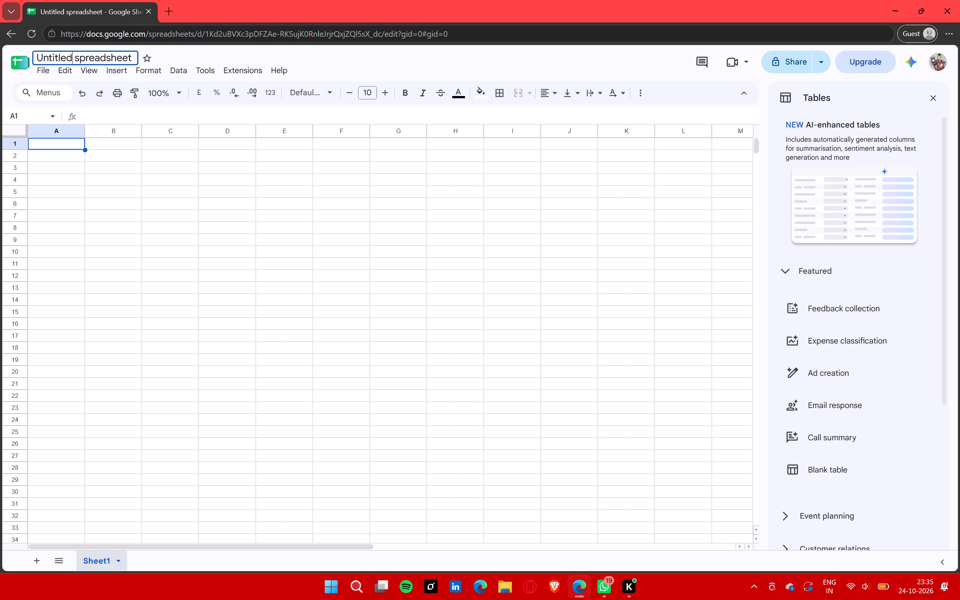
{"action": "key", "text": "ctrl+a"}
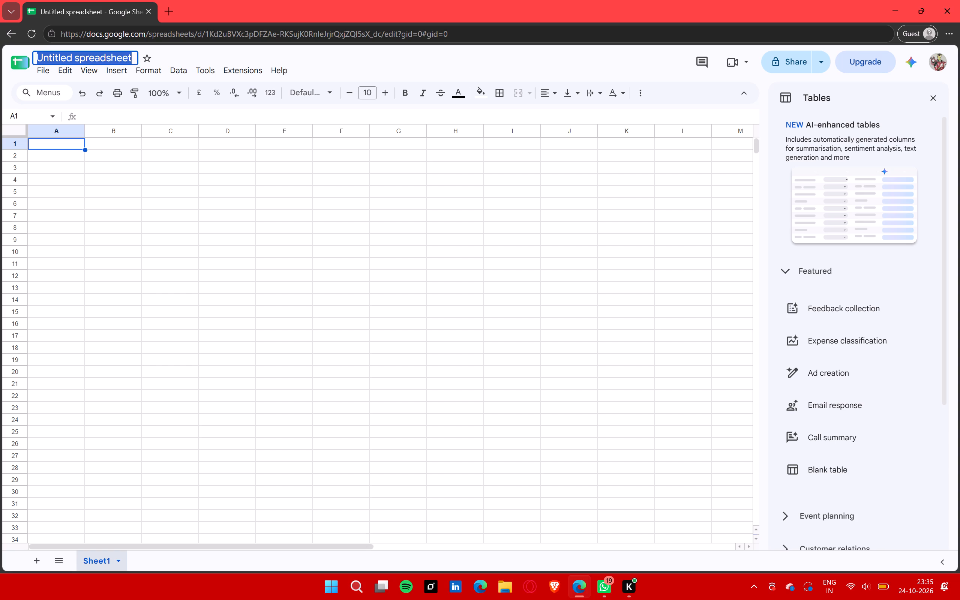
{"action": "type", "text": "se"}
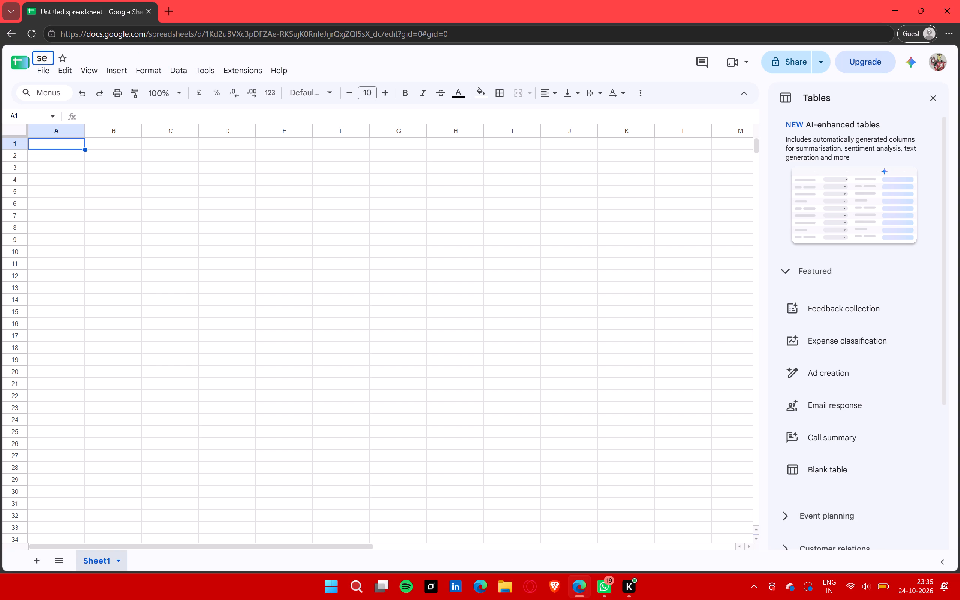
{"action": "type", "text": "pt-"}
{"action": "key", "text": "BackSpace"}
{"action": "key", "text": "BackSpace"}
{"action": "key", "text": "BackSpace"}
{"action": "key", "text": "BackSpace"}
{"action": "key", "text": "BackSpace"}
{"action": "type", "text": "oct-no"}
{"action": "type", "text": "v expenses"}
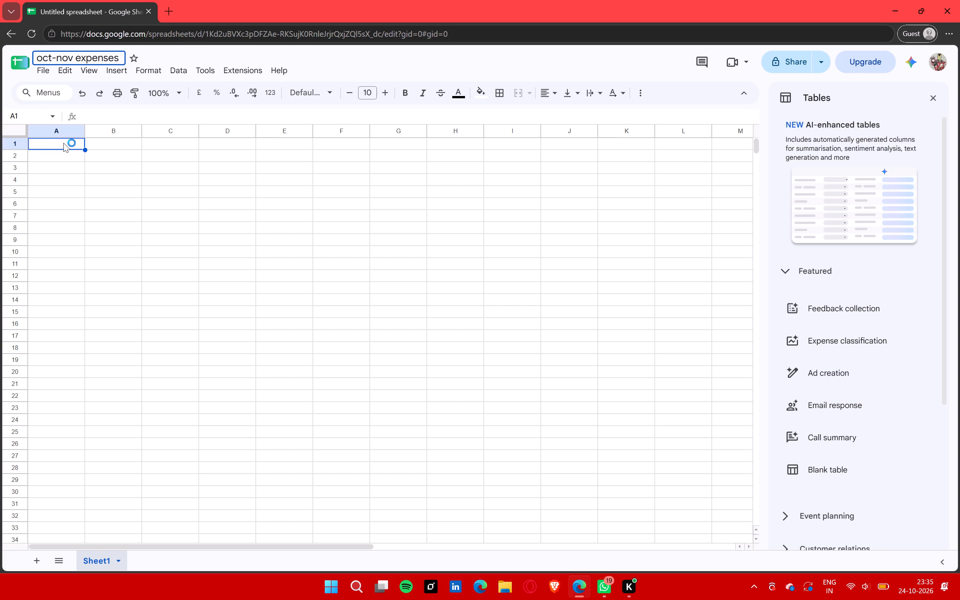
{"action": "left_click", "coordinate": [63, 143]}
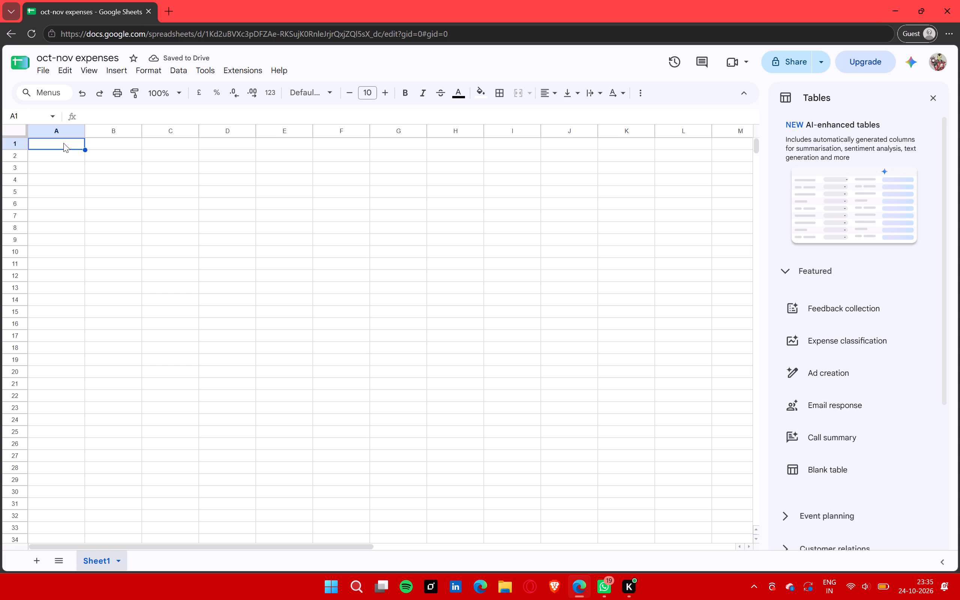
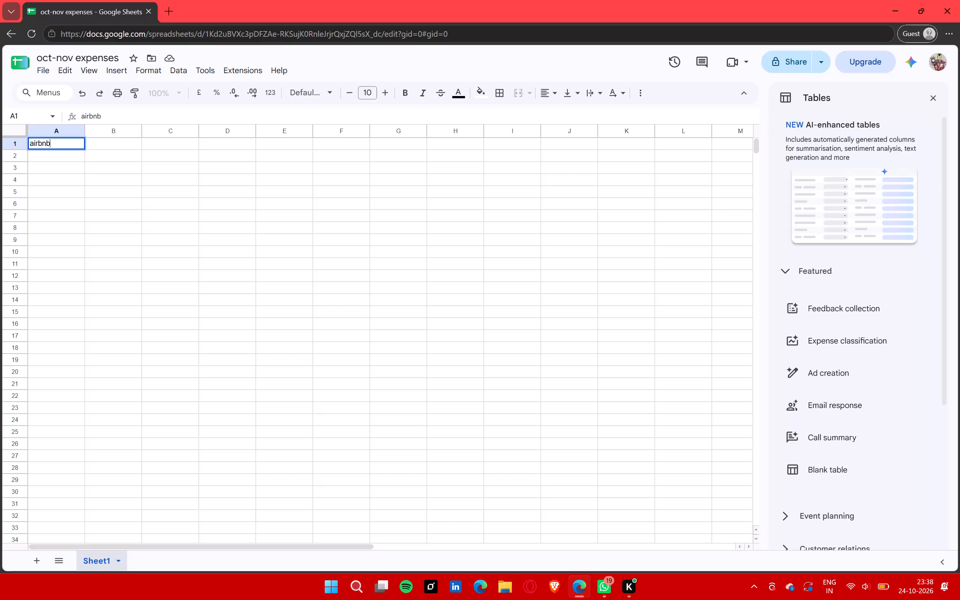
Replace the text in cell A1 with the heading "delhi trip".
{"action": "key", "text": "BackSpace"}
{"action": "key", "text": "BackSpace"}
{"action": "key", "text": "BackSpace"}
{"action": "key", "text": "BackSpace"}
{"action": "key", "text": "BackSpace"}
{"action": "key", "text": "BackSpace"}
{"action": "key", "text": "BackSpace"}
{"action": "type", "text": "delhi"}
{"action": "key", "text": "space"}
{"action": "type", "text": "trio"}
{"action": "key", "text": "BackSpace"}
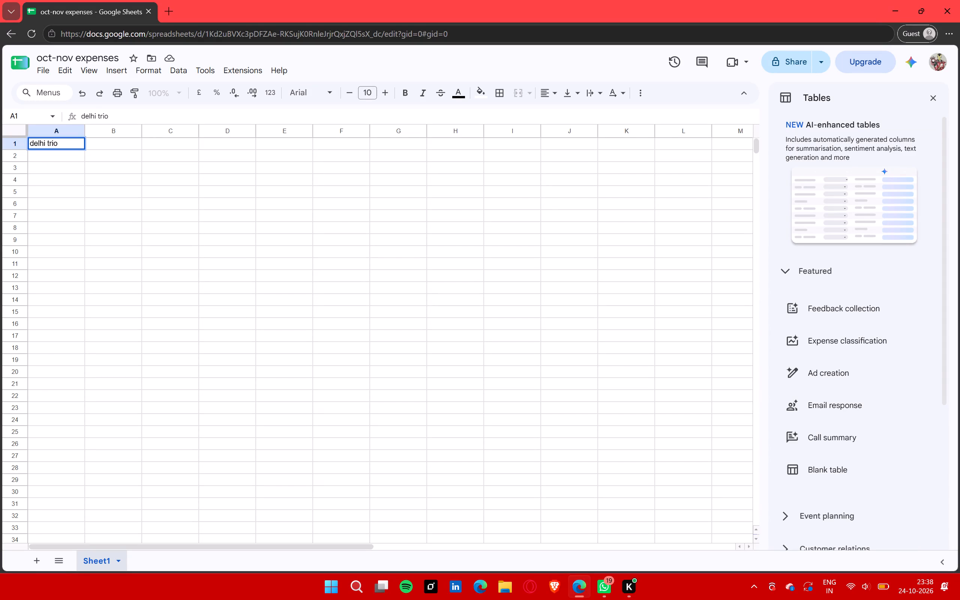
{"action": "key", "text": "p"}
{"action": "key", "text": "Down"}
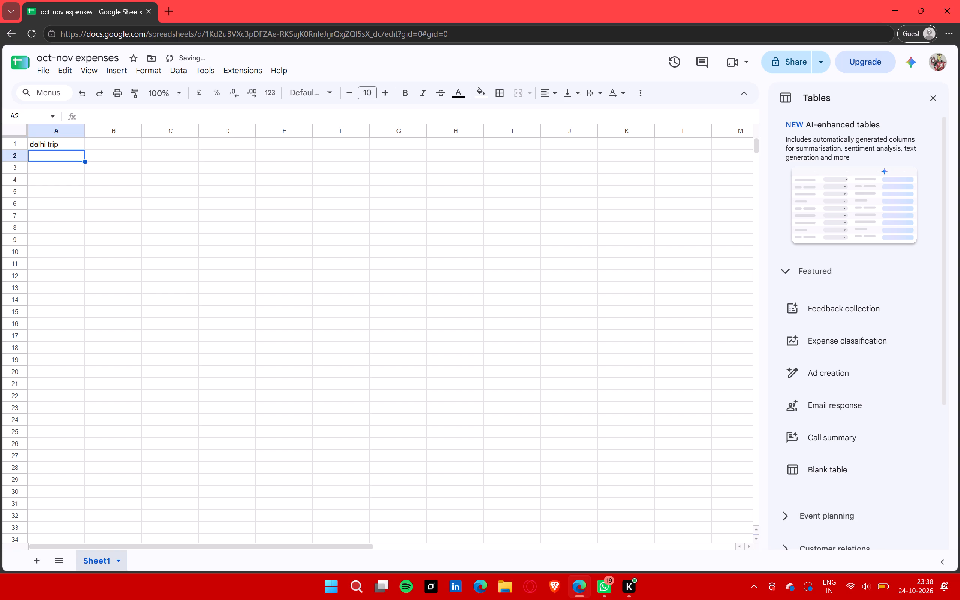
Add an "Airbnb" expense of 4200 in row 2, with the label in column A and the amount in column B.
{"action": "key", "text": "a"}
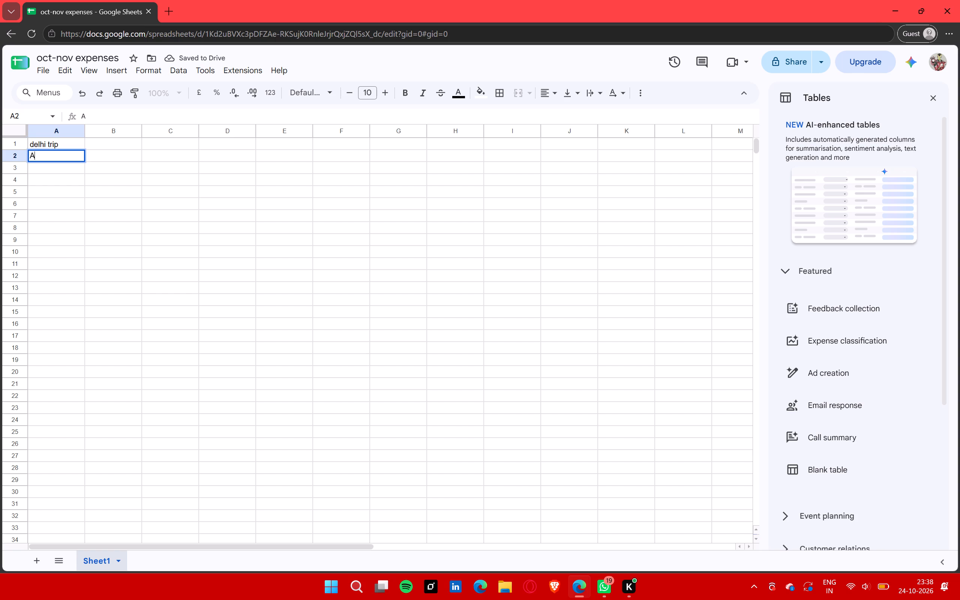
{"action": "type", "text": "irbnb"}
{"action": "key", "text": "Right"}
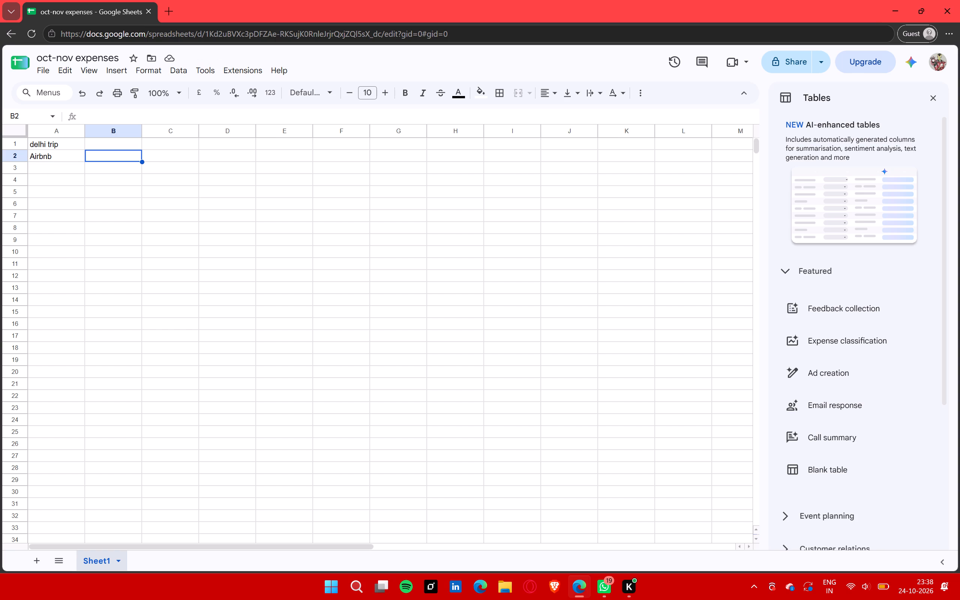
{"action": "type", "text": "4200"}
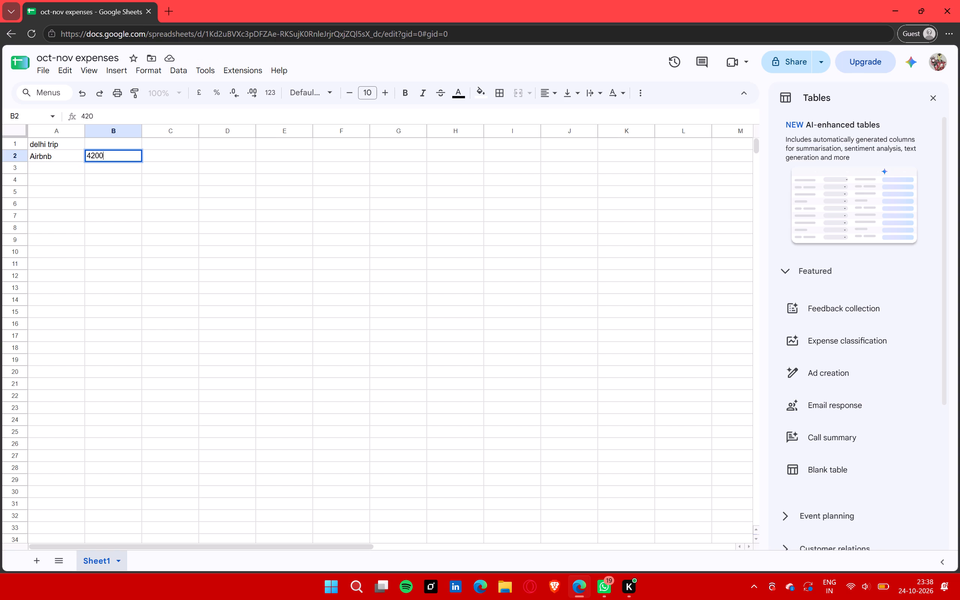
{"action": "key", "text": "Down"}
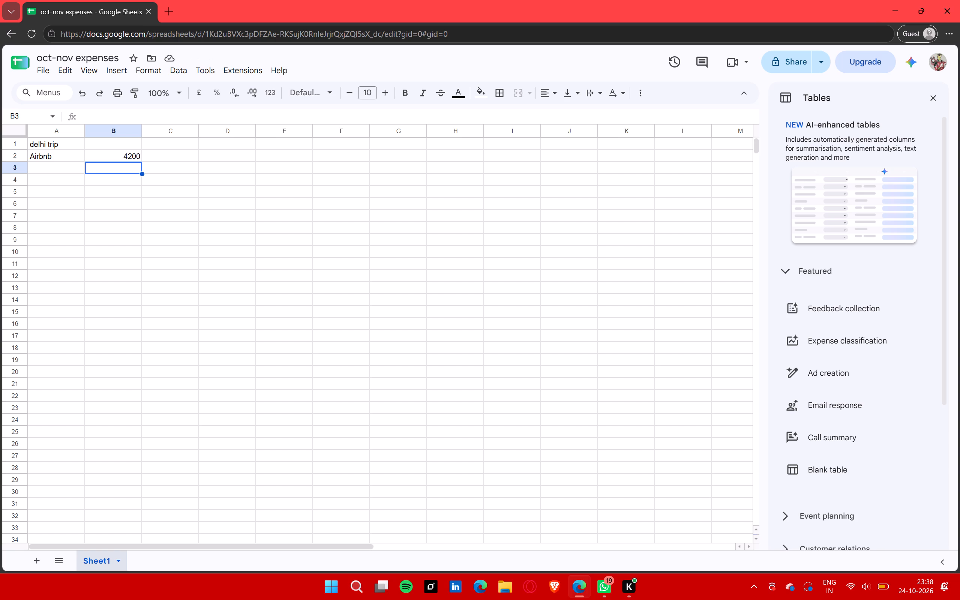
Add a "bus - on" expense of 1144 in row 3, with the label in column A and the amount in column B.
{"action": "key", "text": "1"}
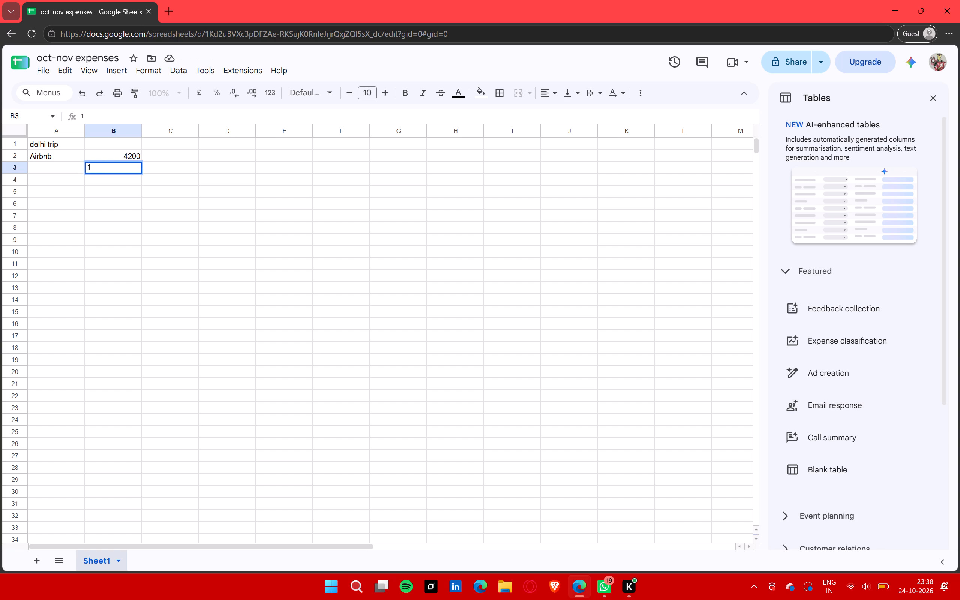
{"action": "key", "text": "1"}
{"action": "type", "text": "44"}
{"action": "key", "text": "Left"}
{"action": "type", "text": "bus"}
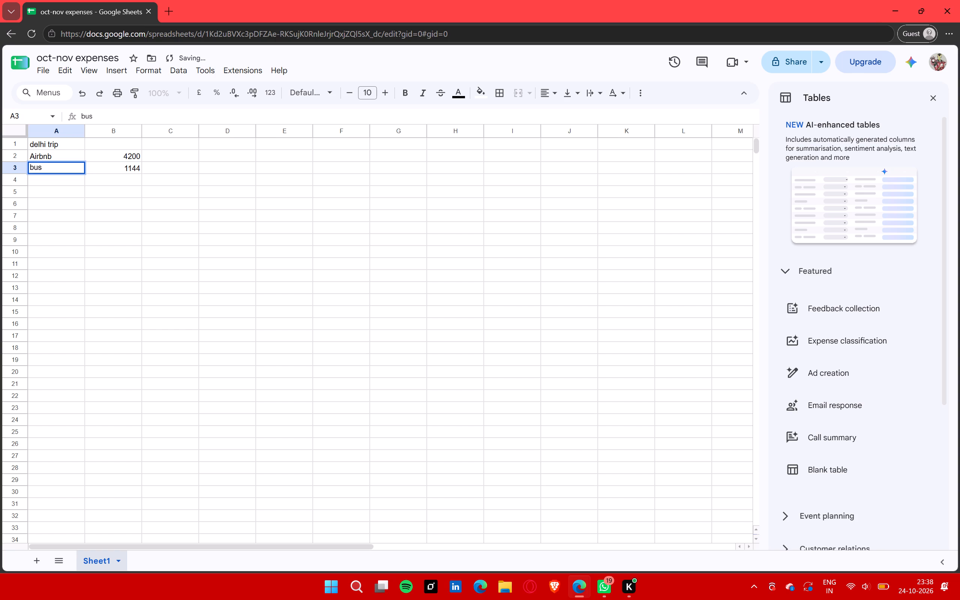
{"action": "key", "text": "space"}
{"action": "type", "text": "-"}
{"action": "key", "text": "space"}
{"action": "type", "text": "on"}
{"action": "key", "text": "space"}
{"action": "key", "text": "Up"}
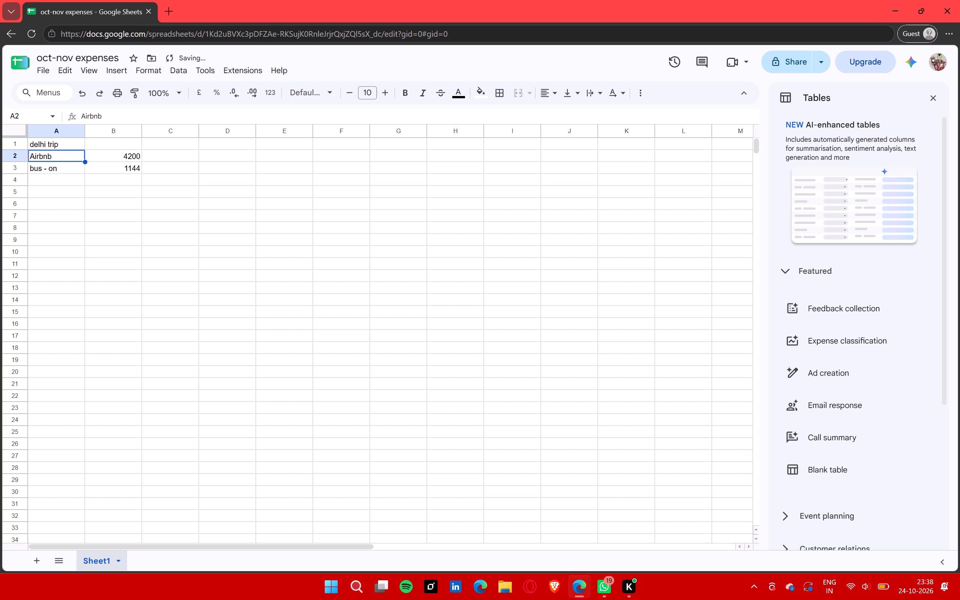
Add a "bus - off" expense of 1478 in row 4, with the label in column A and the amount in column B.
{"action": "key", "text": "Down"}
{"action": "key", "text": "Down"}
{"action": "type", "text": "bus - off"}
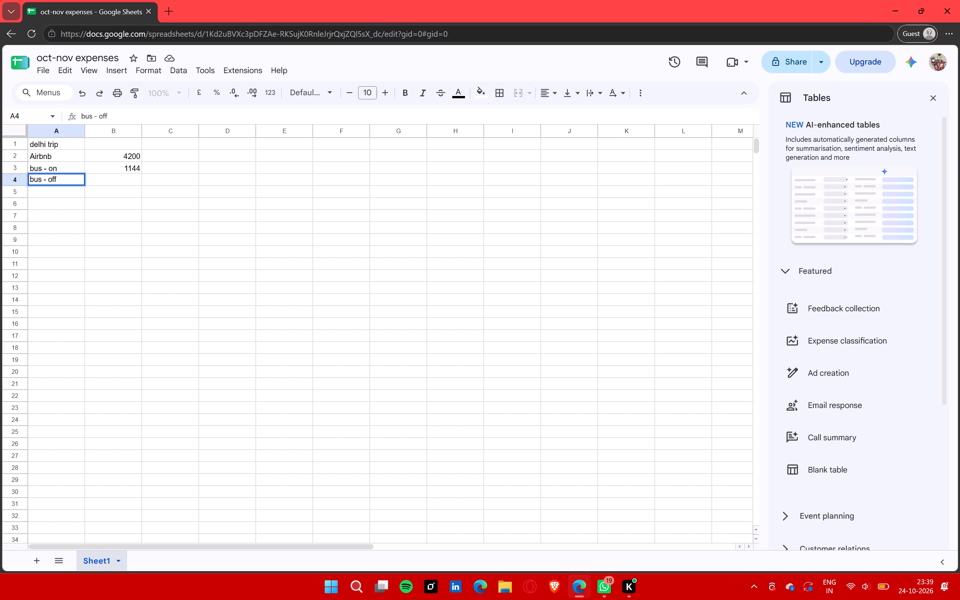
{"action": "key", "text": "Right"}
{"action": "key", "text": "1"}
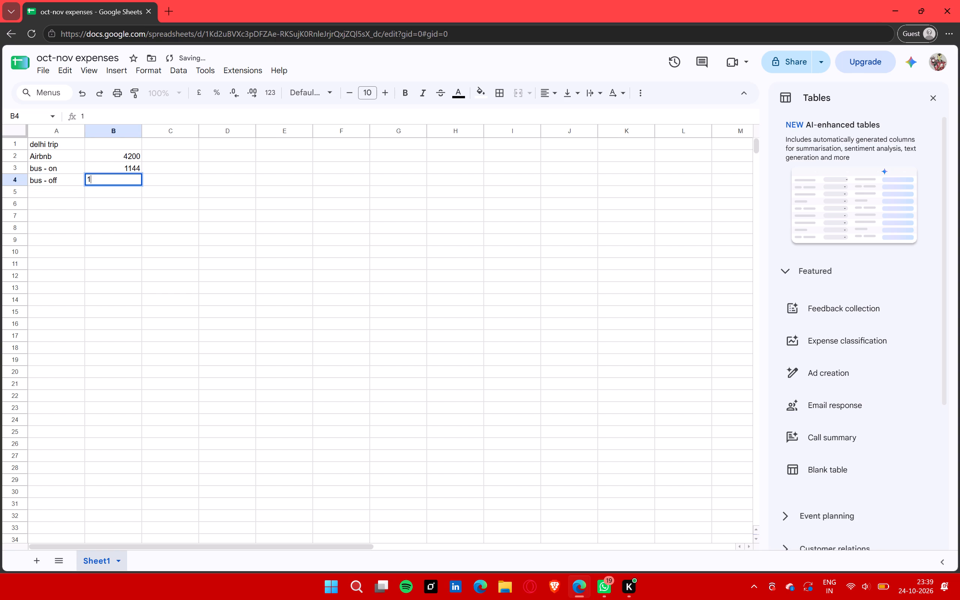
{"action": "type", "text": "47"}
{"action": "key", "text": "8"}
{"action": "key", "text": "Right"}
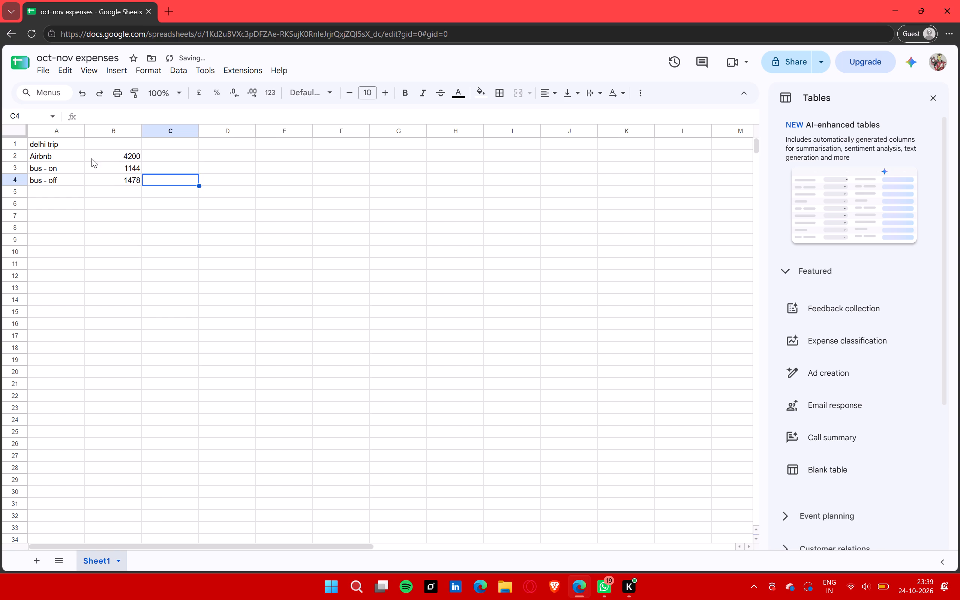
Enter the heading "panda paid" in cell E1 and list the payments 3000 and 3770 in E2 and E3.
{"action": "left_click", "coordinate": [279, 142]}
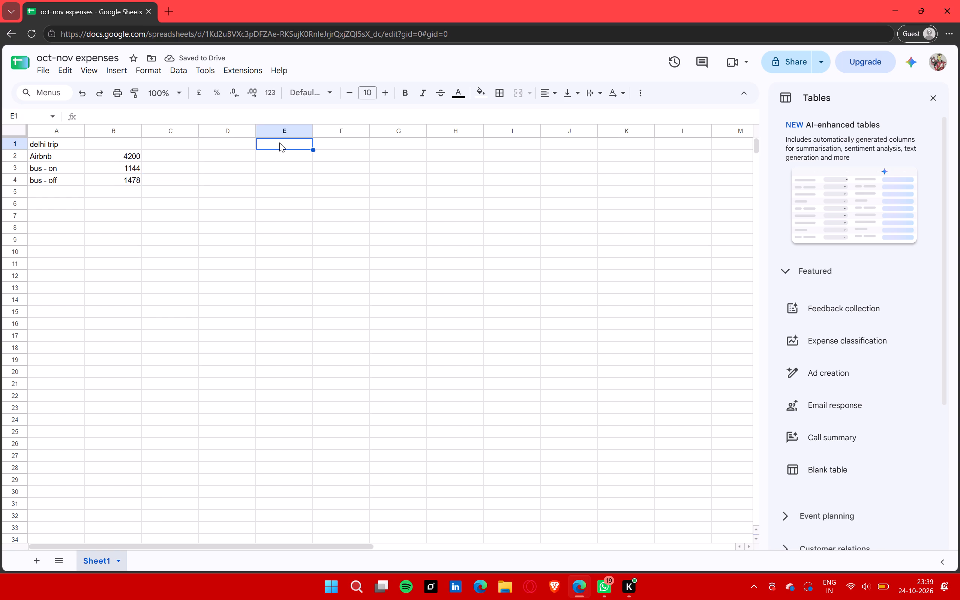
{"action": "key", "text": "r"}
{"action": "key", "text": "BackSpace"}
{"action": "type", "text": "panda pai"}
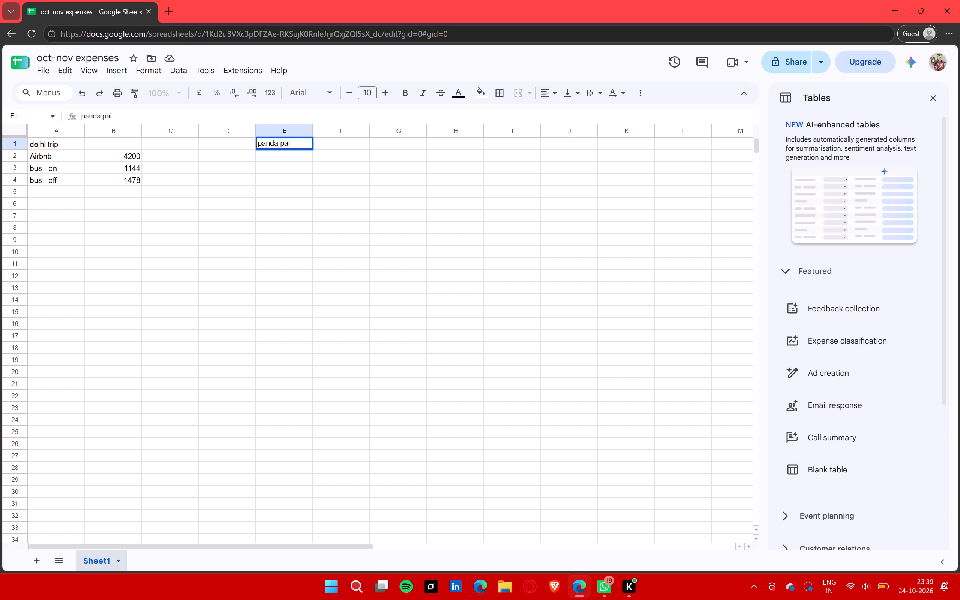
{"action": "key", "text": "d"}
{"action": "key", "text": "Down"}
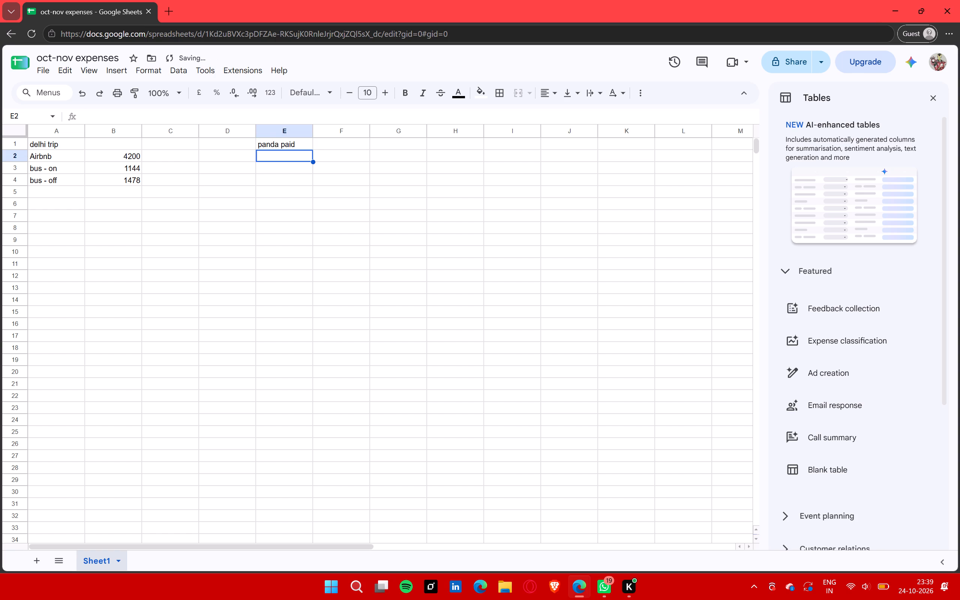
{"action": "type", "text": "3000"}
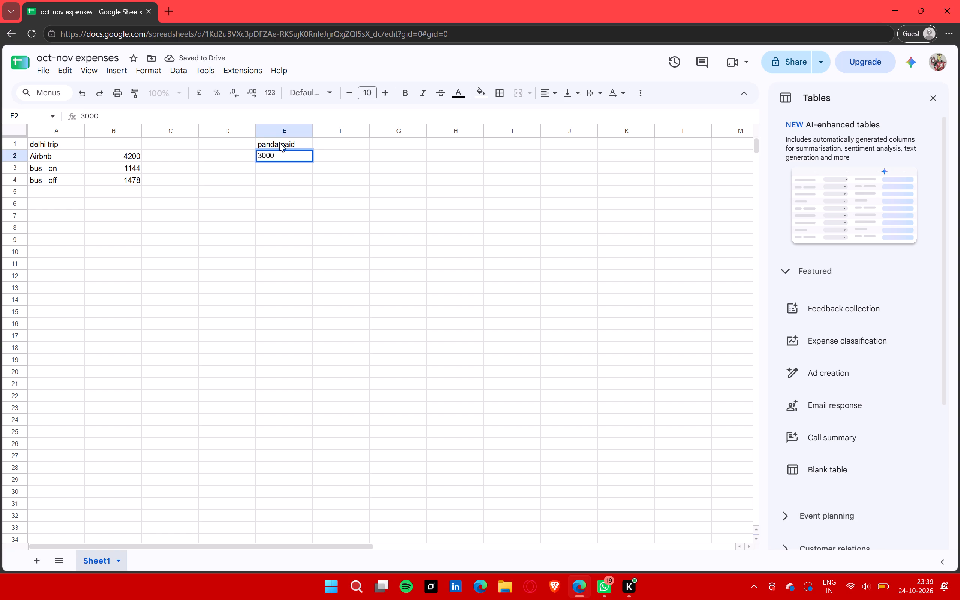
{"action": "key", "text": "Left"}
{"action": "key", "text": "Right"}
{"action": "key", "text": "Down"}
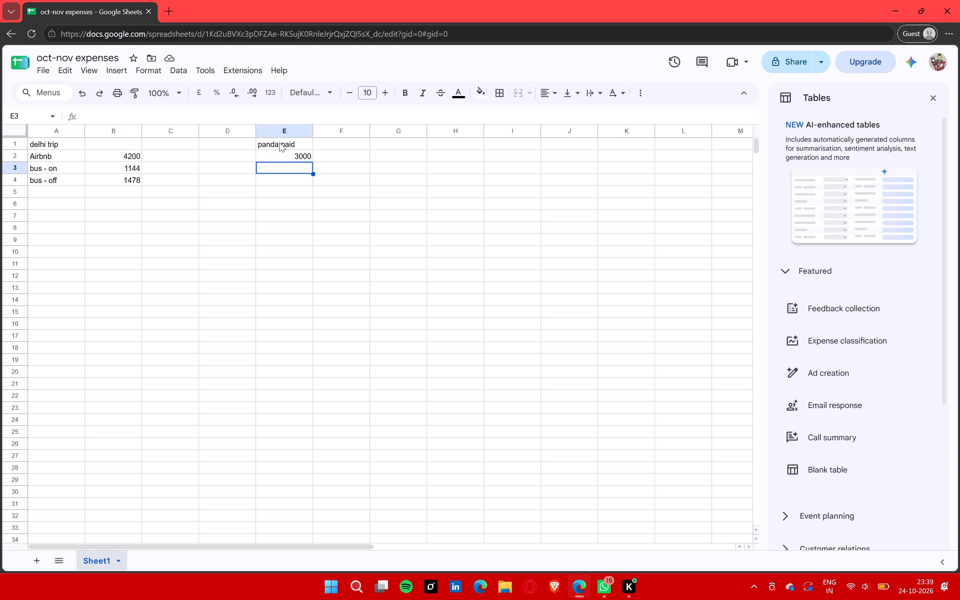
{"action": "type", "text": "377"}
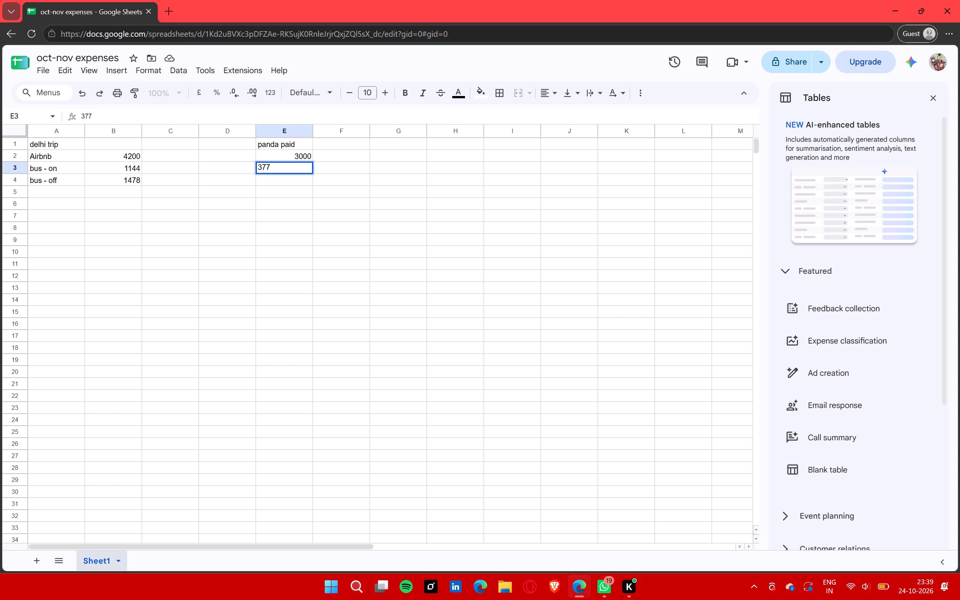
{"action": "key", "text": "0"}
{"action": "key", "text": "Down"}
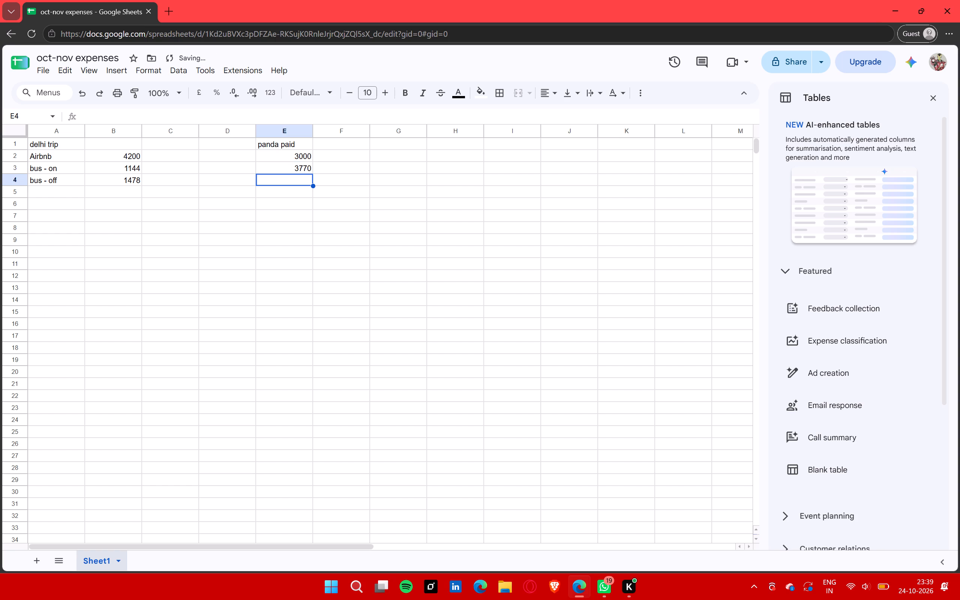
Select the empty cell A5 below the "bus - off" label.
{"action": "left_click", "coordinate": [57, 189]}
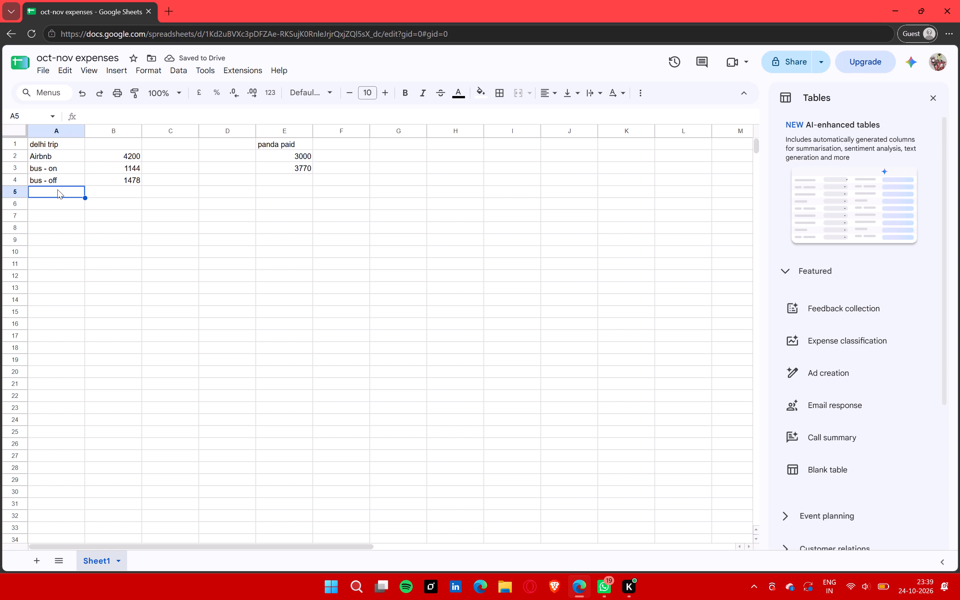
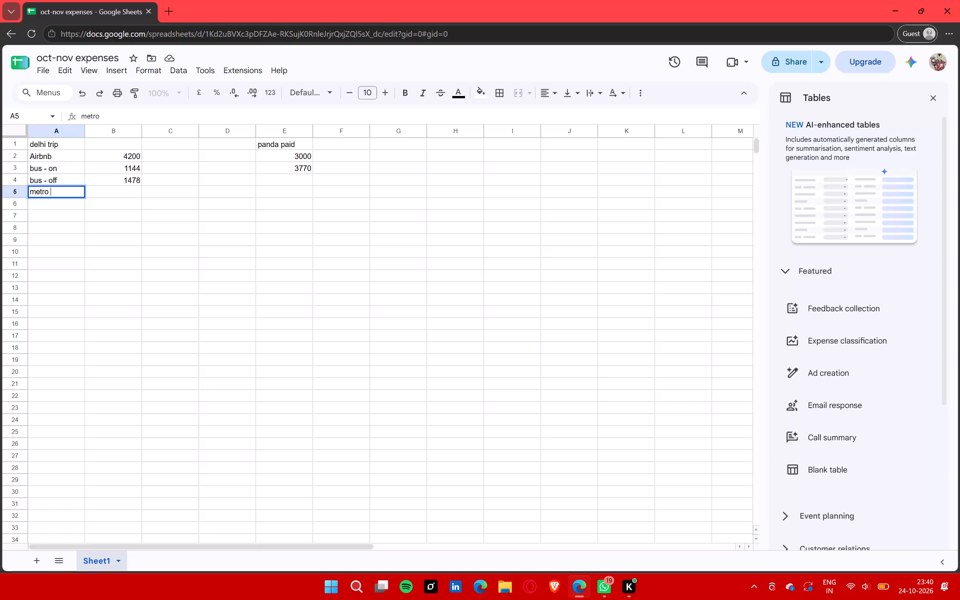
Enter 60 in B5 as the amount for the "metro" expense.
{"action": "key", "text": "Right"}
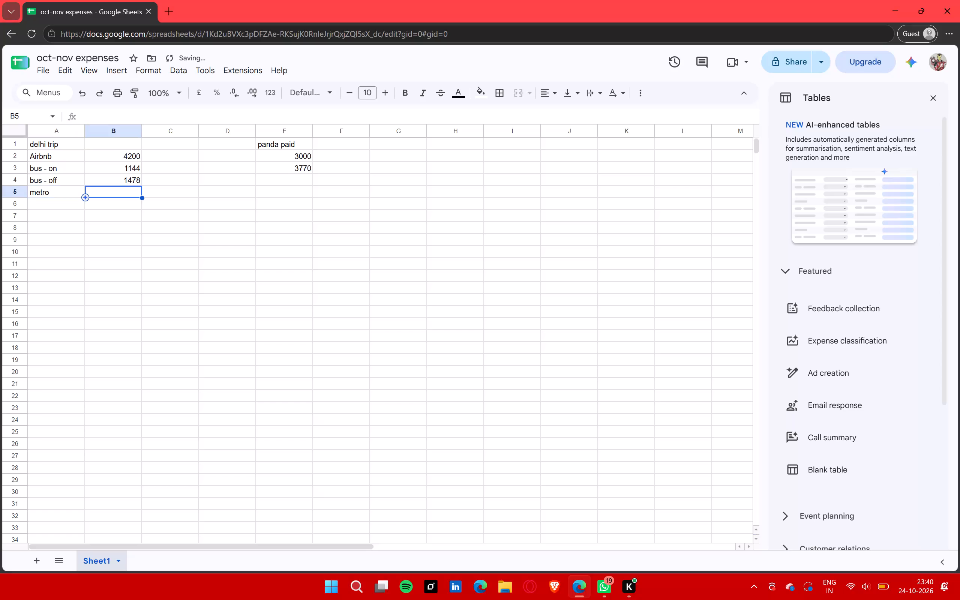
{"action": "type", "text": "60"}
{"action": "key", "text": "Down"}
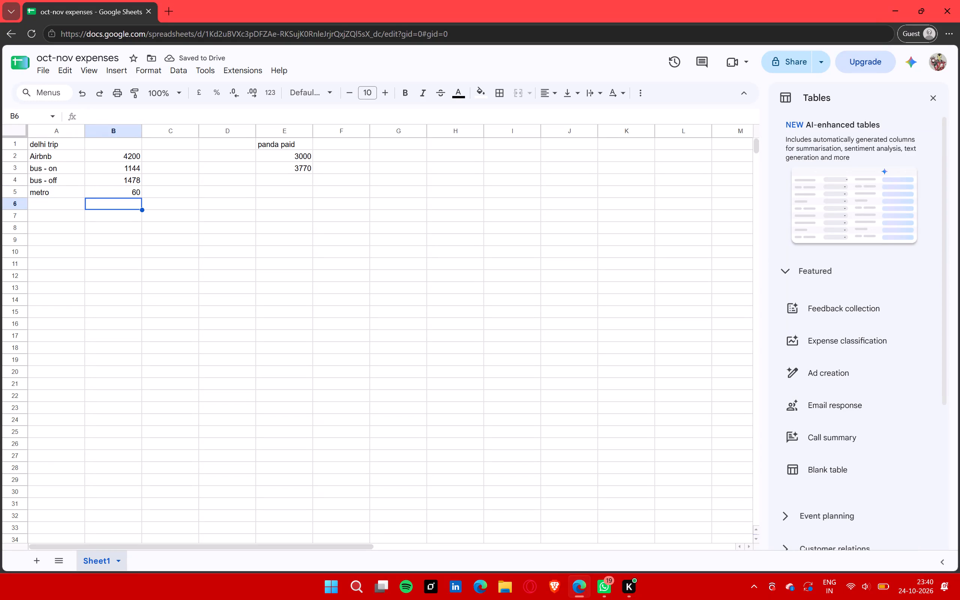
Add a "food" expense of 281 in row 6, with the label in column A and the amount in column B.
{"action": "type", "text": "281"}
{"action": "key", "text": "Left"}
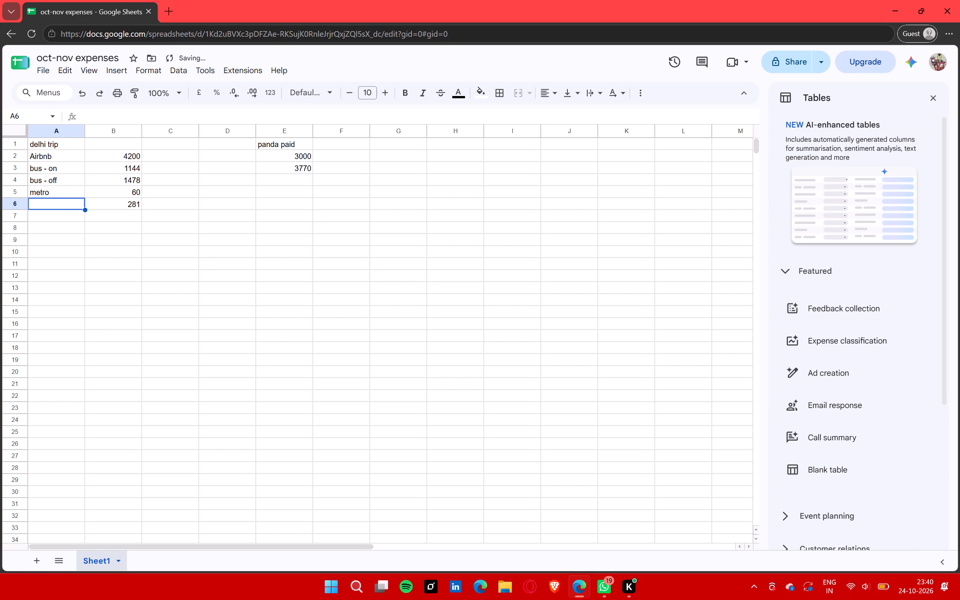
{"action": "type", "text": "food"}
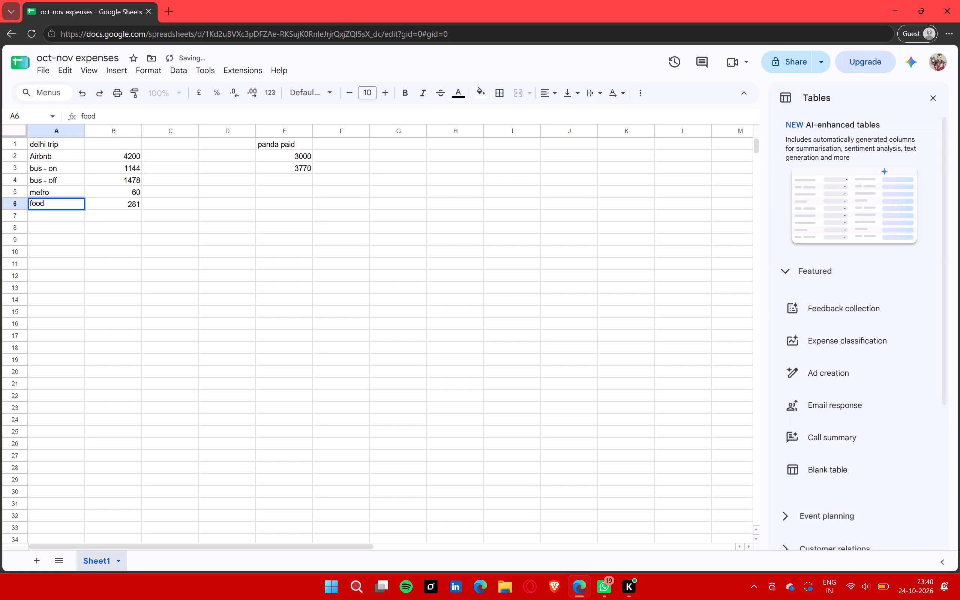
{"action": "key", "text": "Down"}
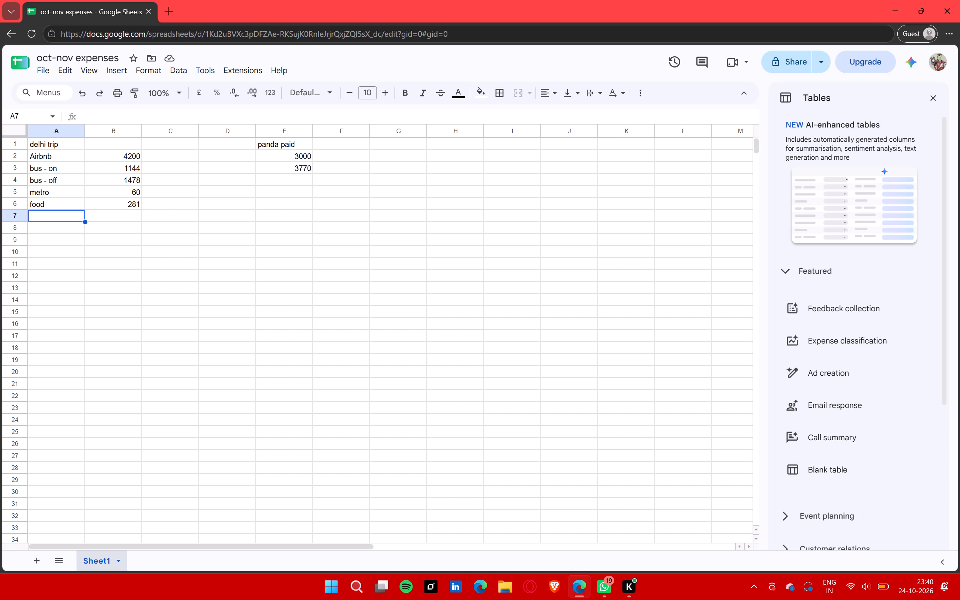
Enter the label "reliance (suitcase, perfume and groceries)" in cell A7.
{"action": "type", "text": "reliance"}
{"action": "key", "text": "space"}
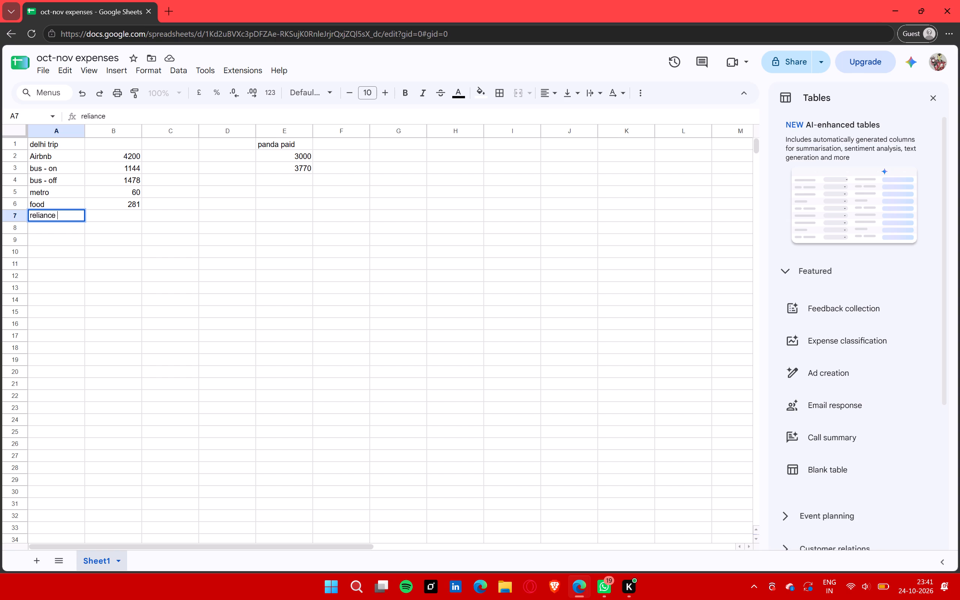
{"action": "type", "text": "(suitcase"}
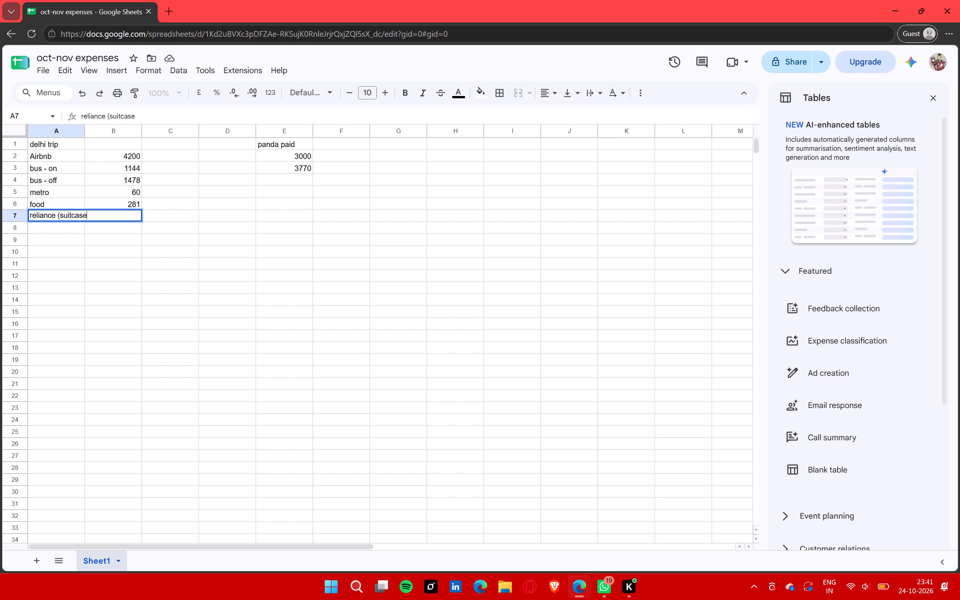
{"action": "type", "text": ", perfume"}
{"action": "key", "text": "space"}
{"action": "type", "text": "and groceries"}
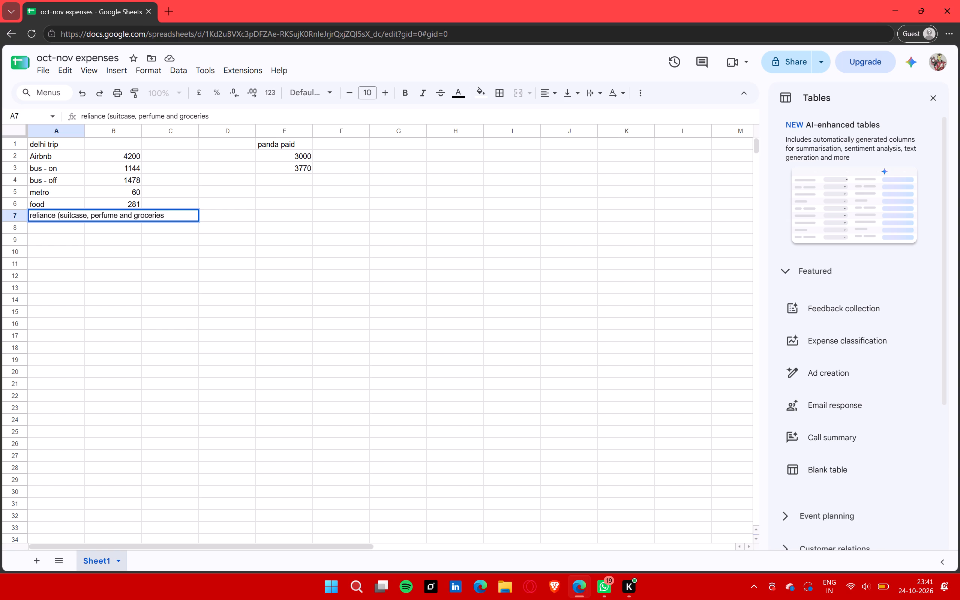
{"action": "key", "text": "shift+parenright"}
Fit the width of column A to its longest label.
{"action": "double_click", "coordinate": [85, 131]}
{"action": "left_click", "coordinate": [229, 296]}
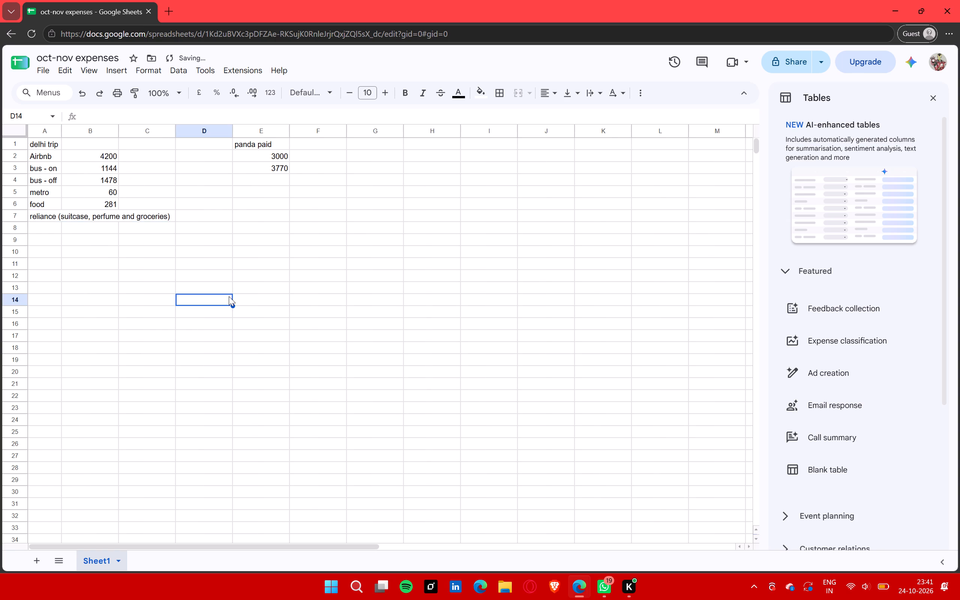
{"action": "double_click", "coordinate": [63, 135]}
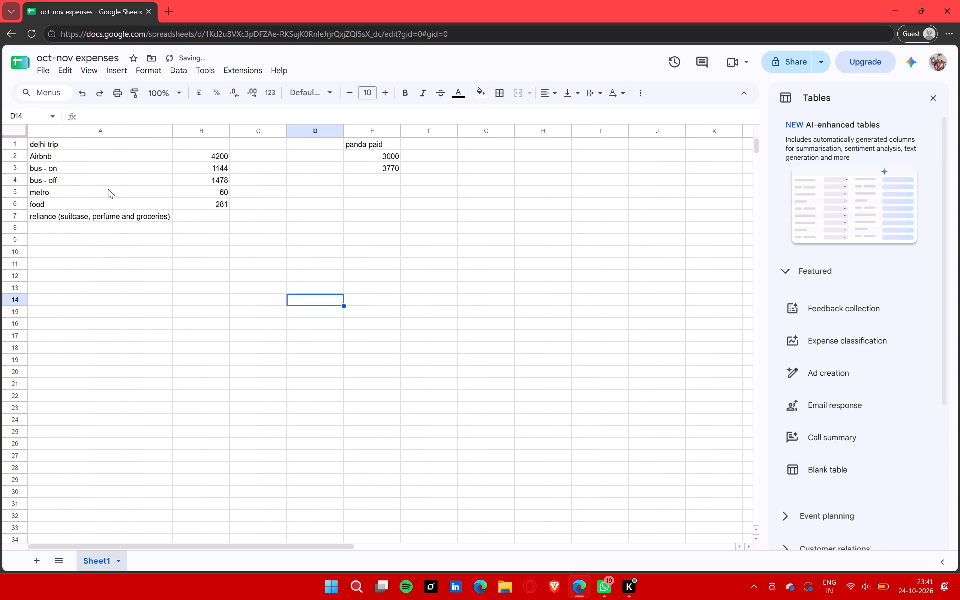
Enter 2960 in B7 as the amount for the reliance expense.
{"action": "left_click", "coordinate": [198, 214]}
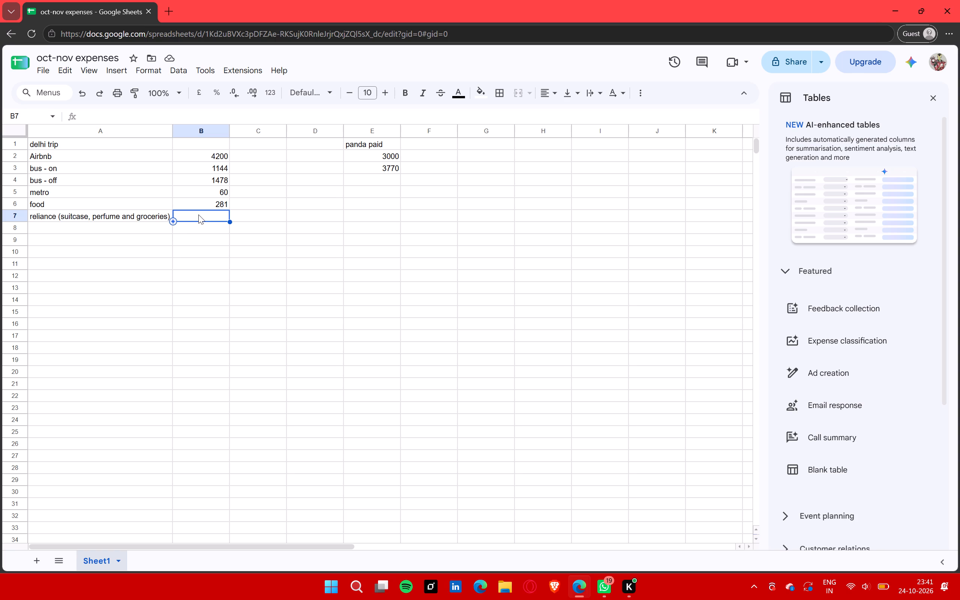
{"action": "type", "text": "2960"}
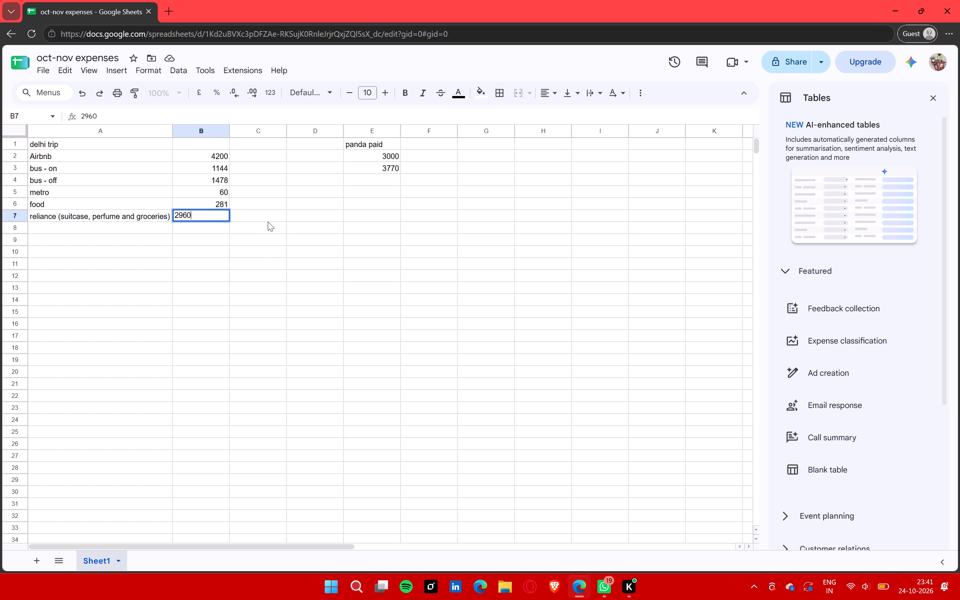
Break down the reliance expense beside its amount, with 2400 in C7 and 560 in D7.
{"action": "left_click", "coordinate": [274, 214]}
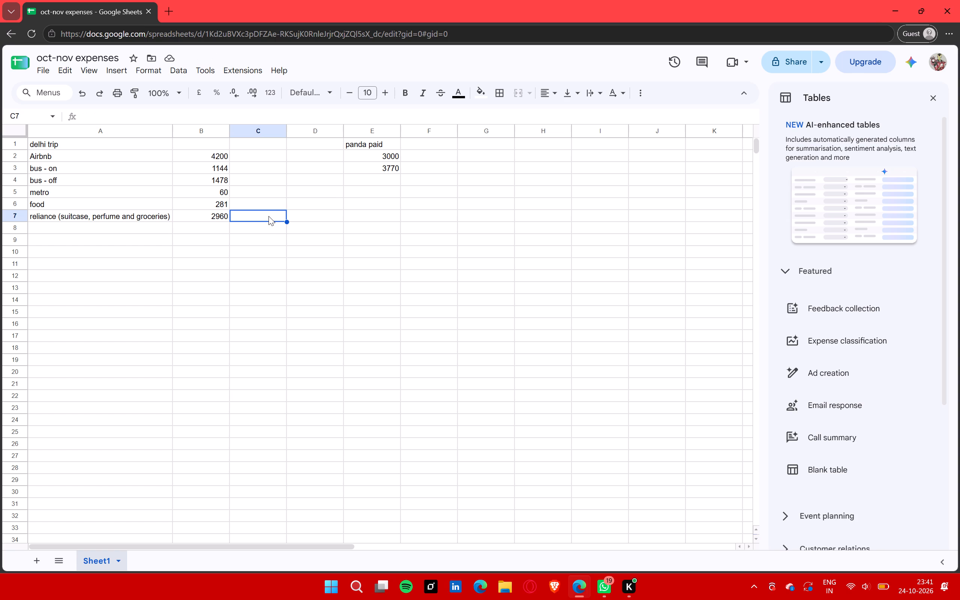
{"action": "type", "text": "2400"}
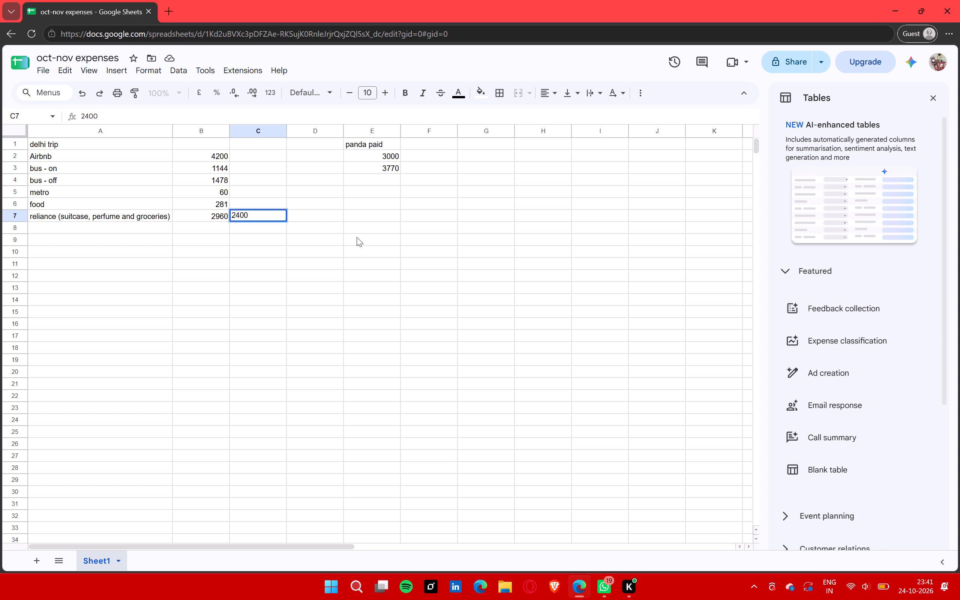
{"action": "left_click", "coordinate": [313, 217]}
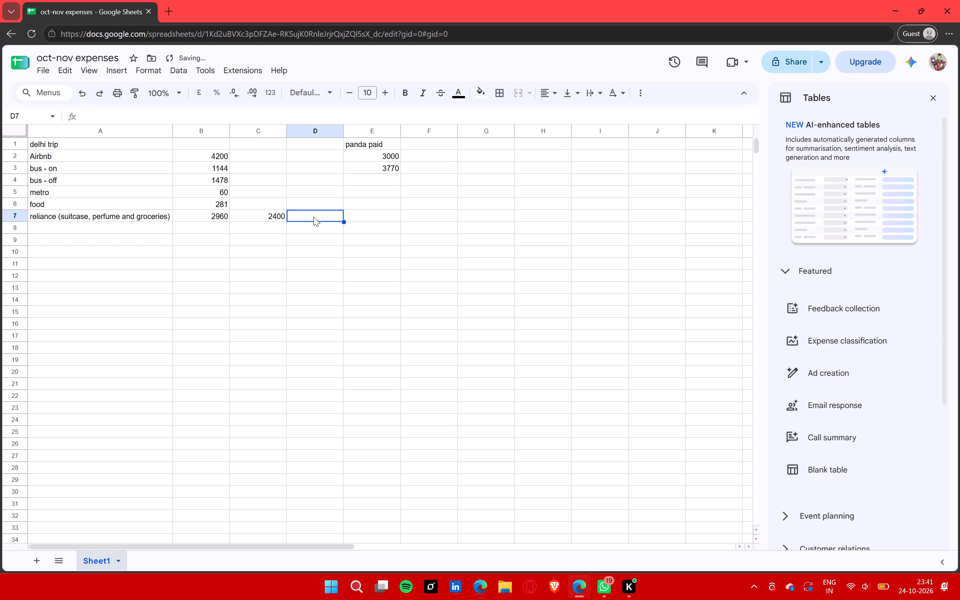
{"action": "type", "text": "560"}
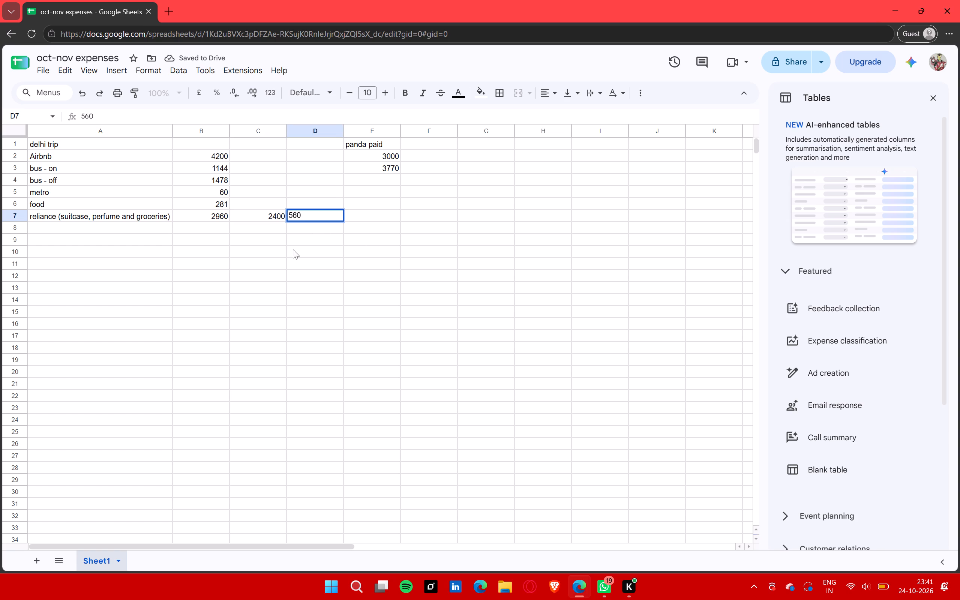
{"action": "left_click", "coordinate": [292, 258]}
Label the two breakdown amounts above them, with "groceris" in D6 and "panda things" in C6.
{"action": "left_click", "coordinate": [304, 210]}
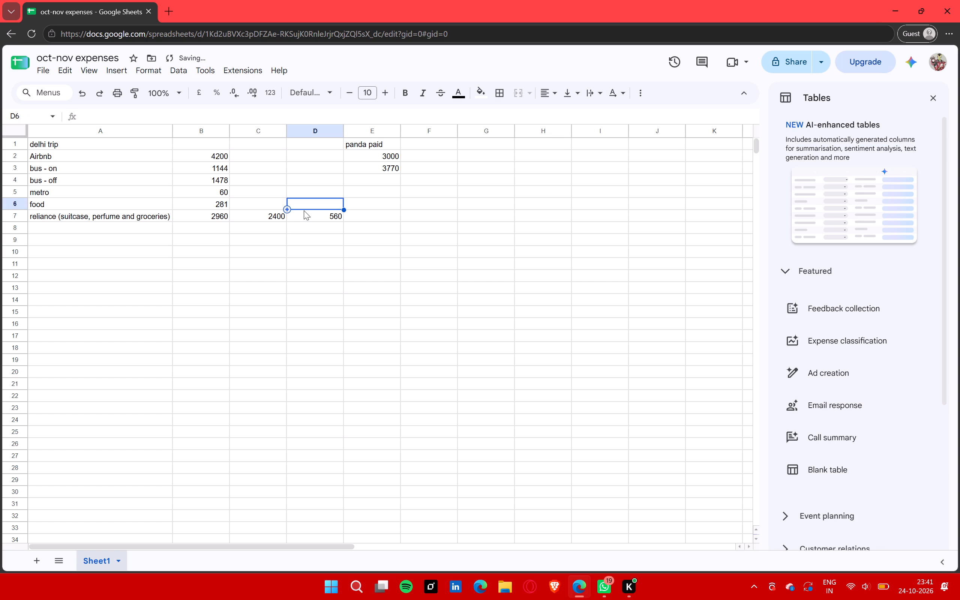
{"action": "type", "text": "groceris"}
{"action": "left_click", "coordinate": [271, 205]}
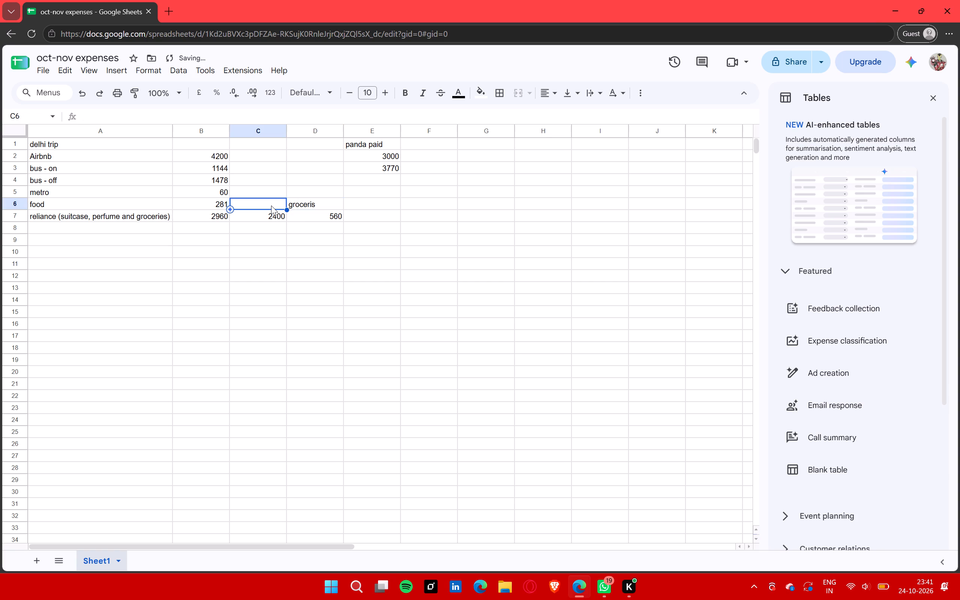
{"action": "type", "text": "panda things"}
{"action": "left_click", "coordinate": [325, 267]}
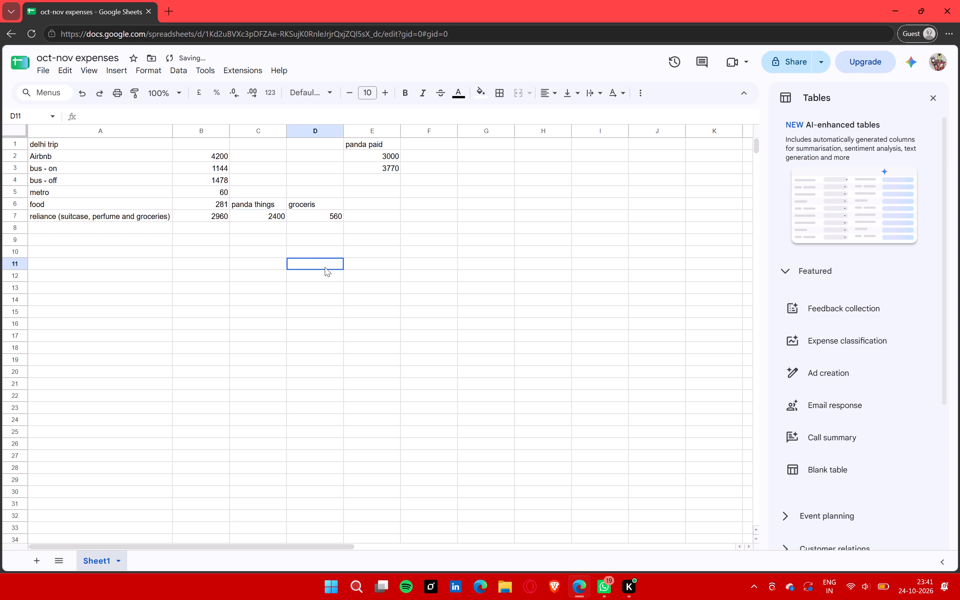
Narrow column B so it is only slightly wider than its amounts.
{"action": "double_click", "coordinate": [228, 130]}
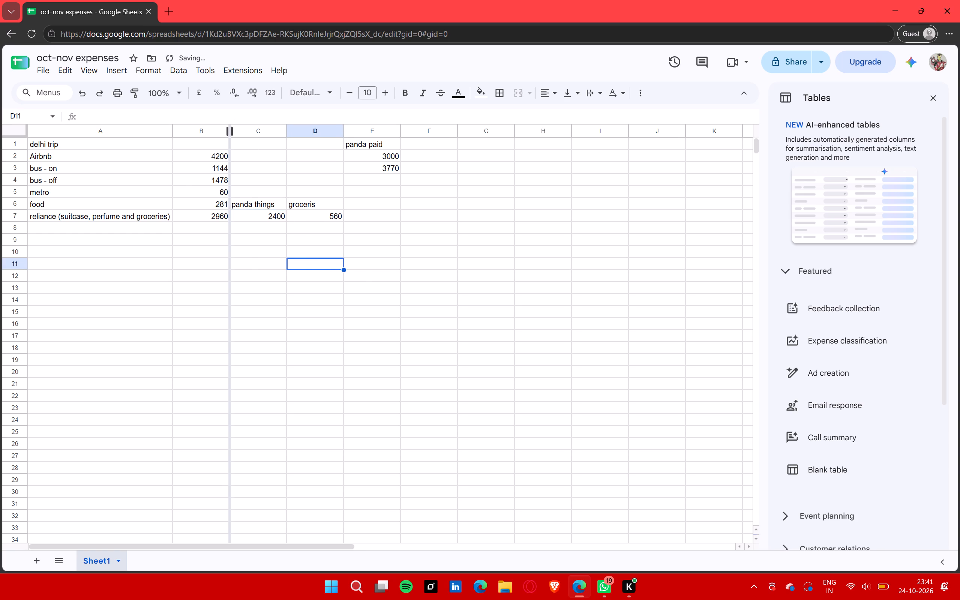
{"action": "double_click", "coordinate": [195, 130]}
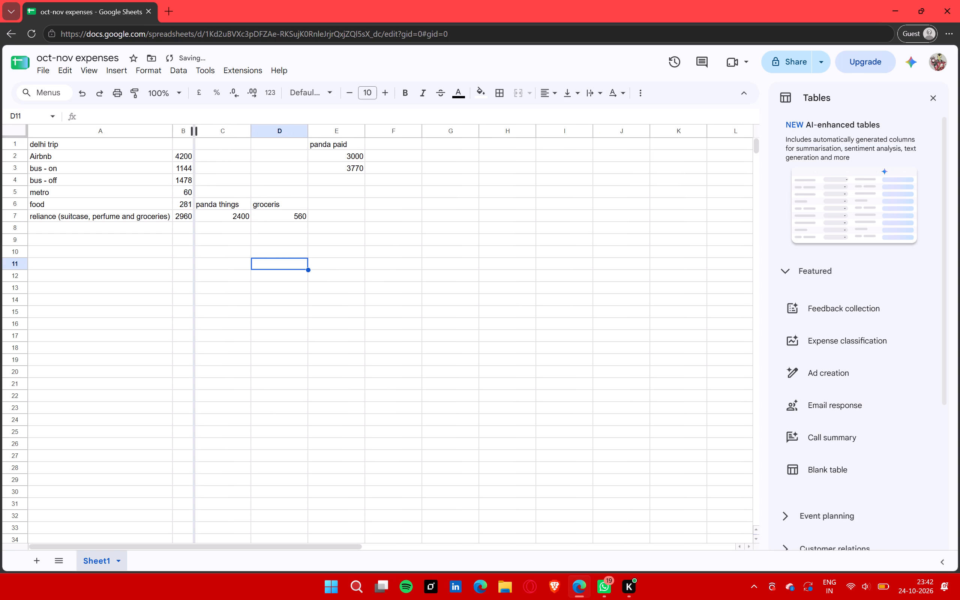
{"action": "double_click", "coordinate": [195, 130]}
{"action": "left_click_drag", "start_coordinate": [195, 130], "coordinate": [235, 138]}
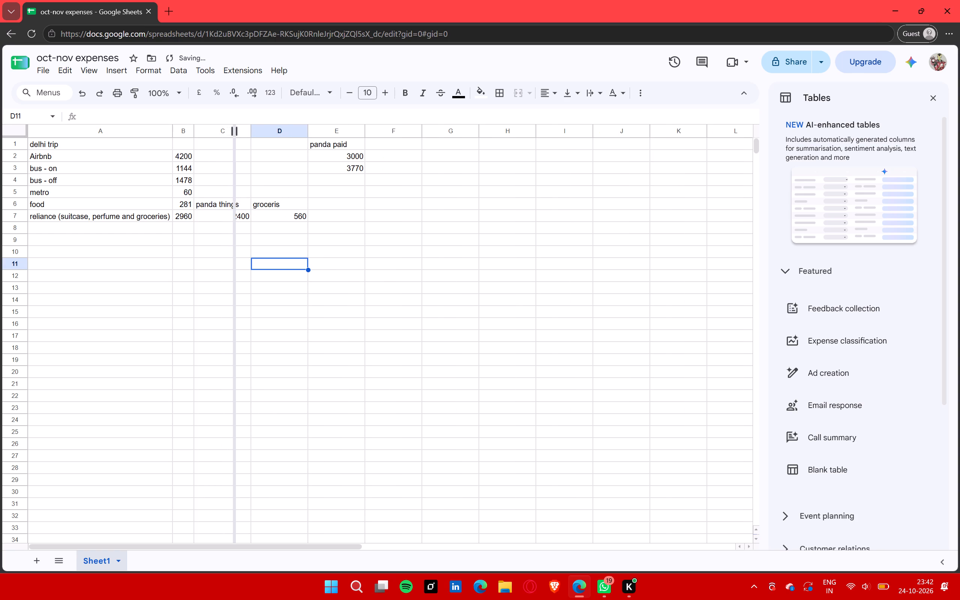
{"action": "left_click_drag", "start_coordinate": [235, 138], "coordinate": [210, 139]}
Add a second "metro" expense of 37 in row 8, with the label in column A and the amount in column B.
{"action": "left_click", "coordinate": [106, 230]}
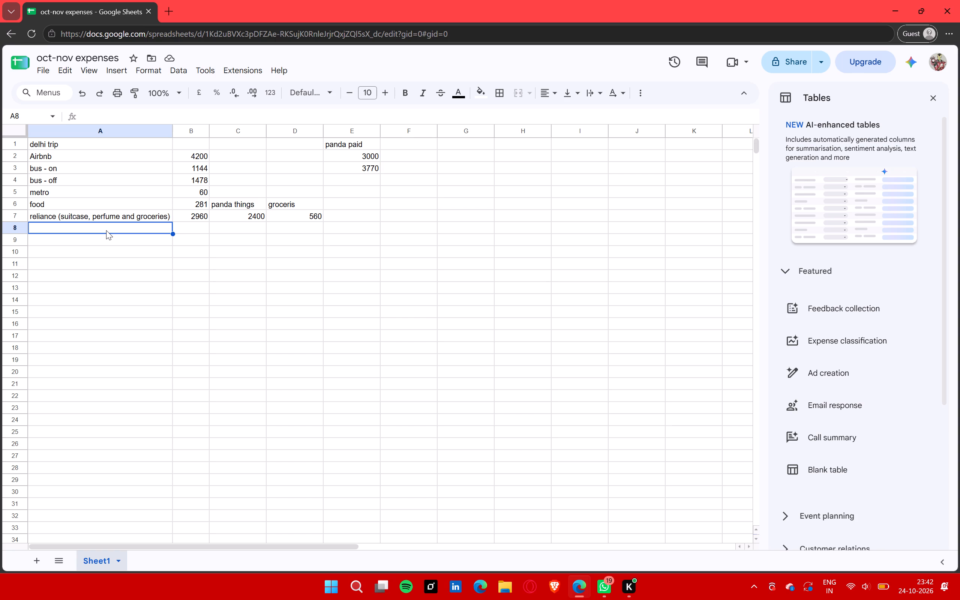
{"action": "type", "text": "metro"}
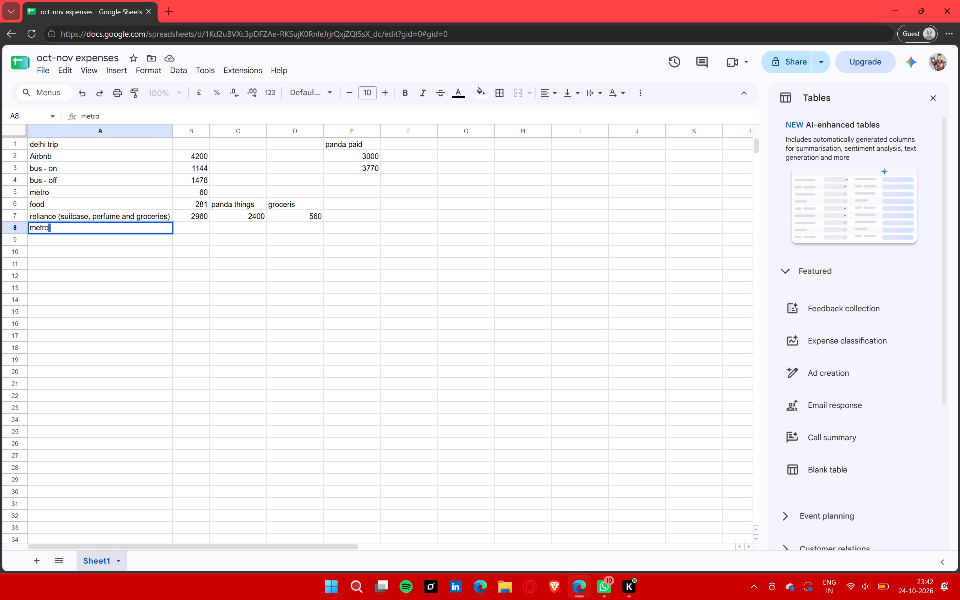
{"action": "key", "text": "Right"}
{"action": "type", "text": "37"}
{"action": "key", "text": "Down"}
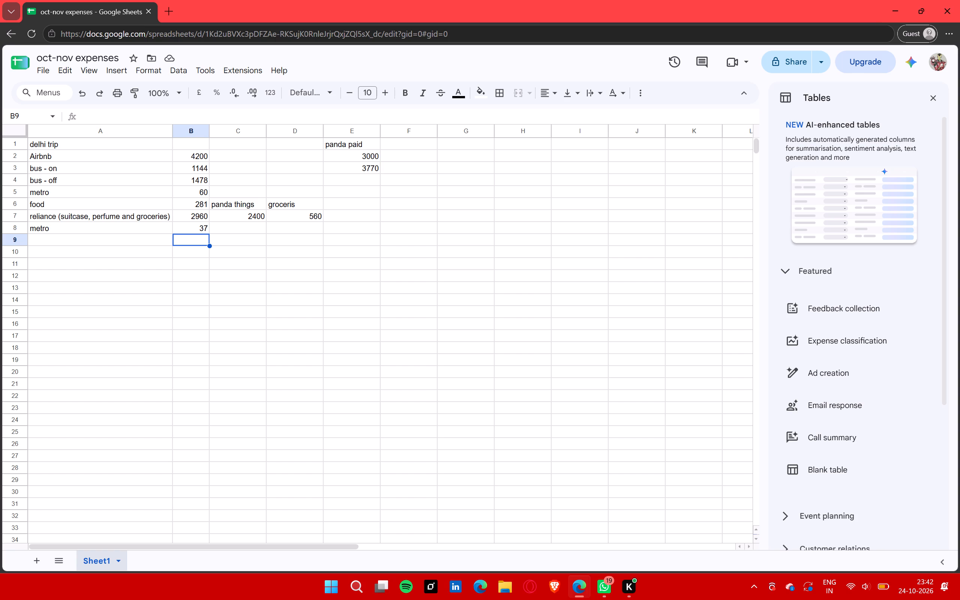
Add two more payments of 1920 each under "panda paid", in cells E4 and E5.
{"action": "left_click", "coordinate": [356, 180]}
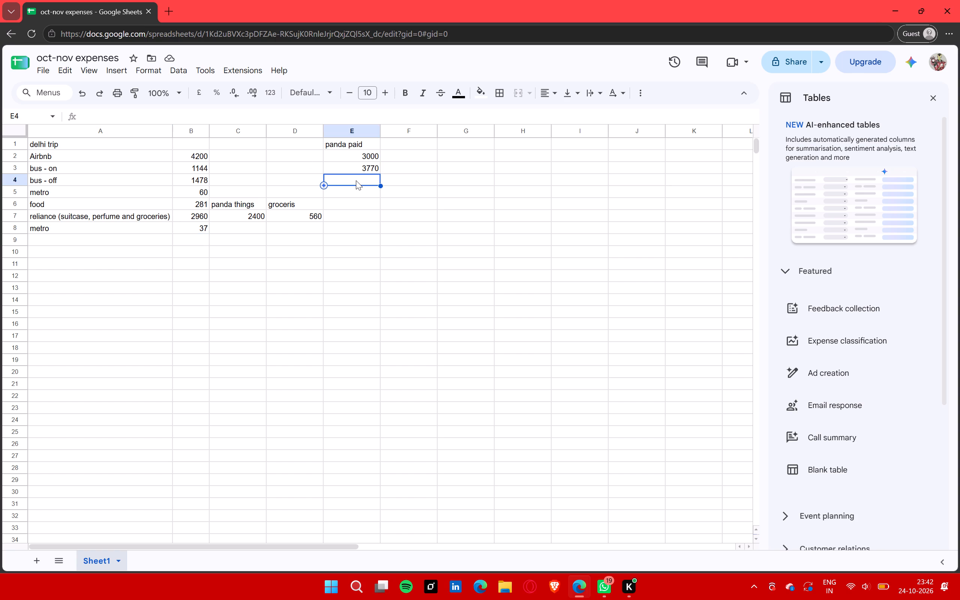
{"action": "type", "text": "19"}
{"action": "type", "text": "20"}
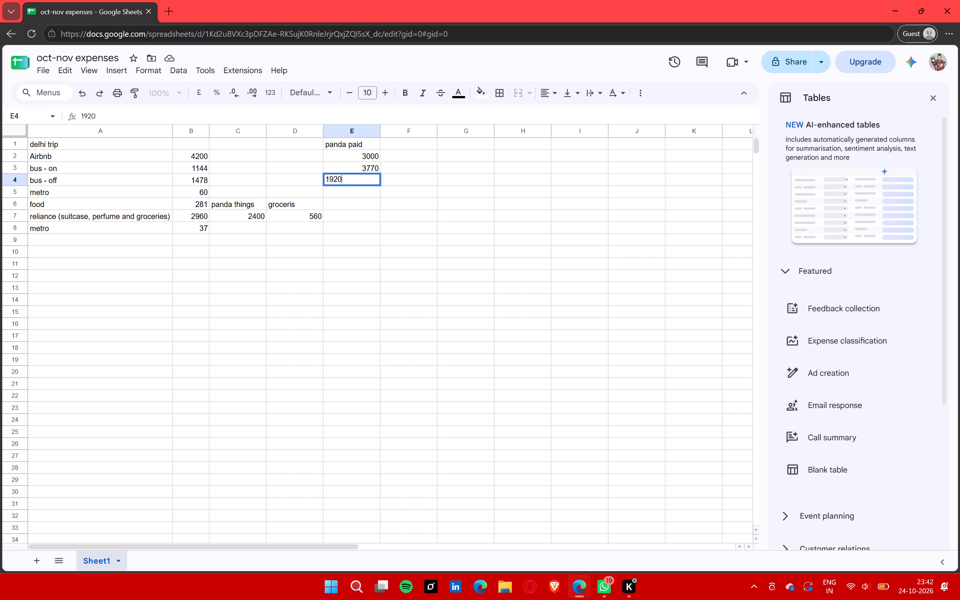
{"action": "key", "text": "Down"}
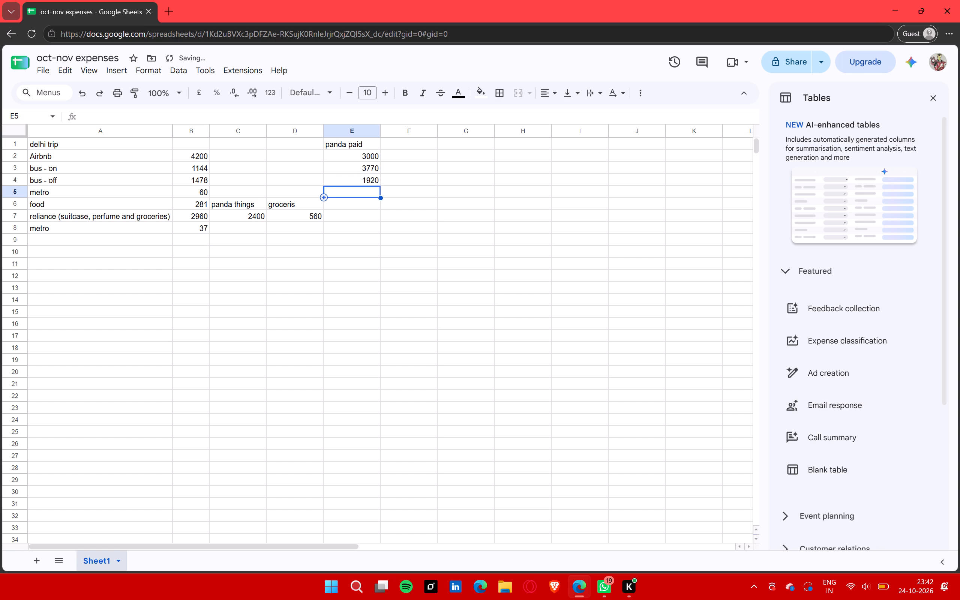
{"action": "type", "text": "1920"}
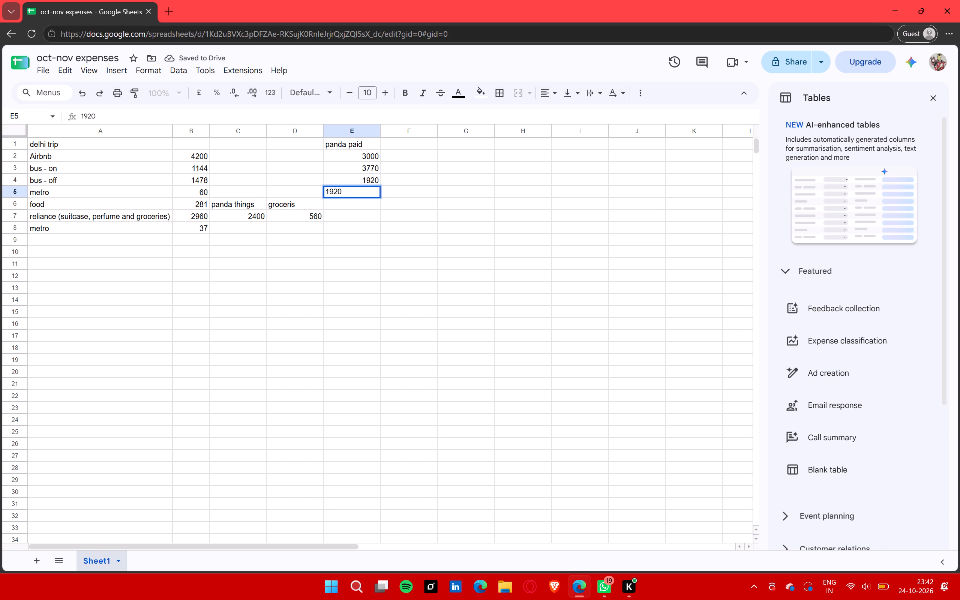
{"action": "key", "text": "Down"}
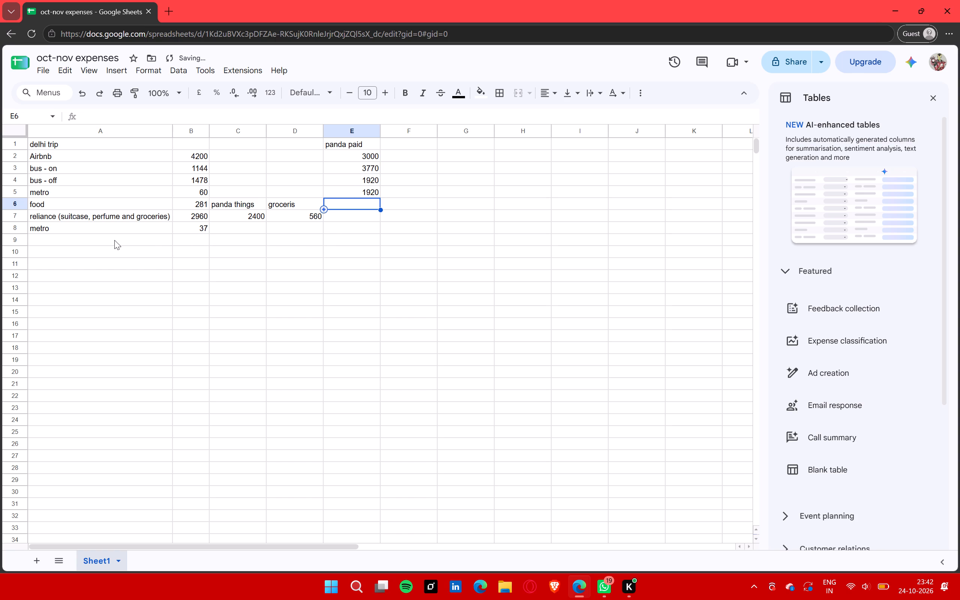
Add the note "556 (cashback)" in cell C4, beside the "bus - off" amount.
{"action": "left_click", "coordinate": [114, 240]}
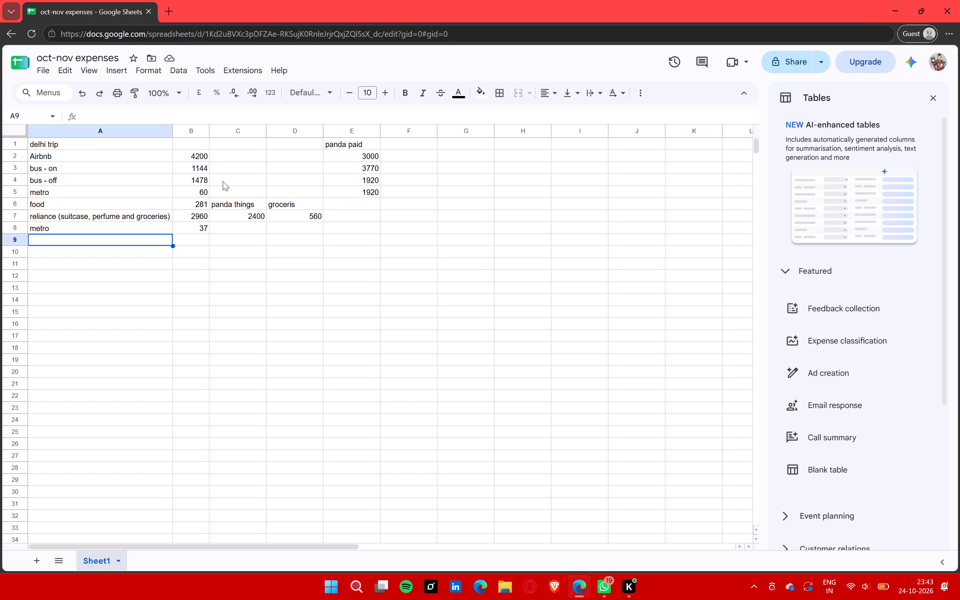
{"action": "left_click", "coordinate": [243, 183]}
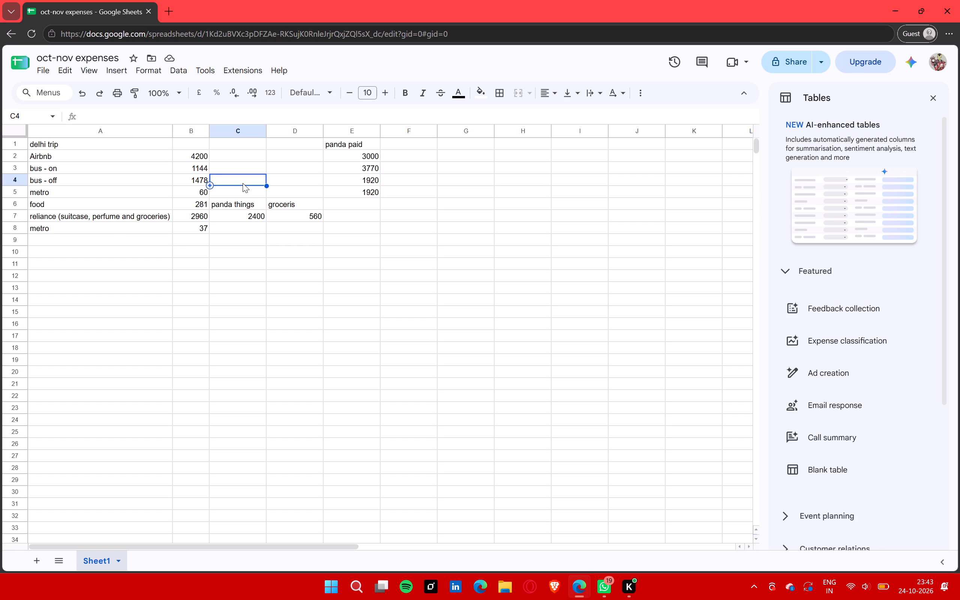
{"action": "type", "text": "556"}
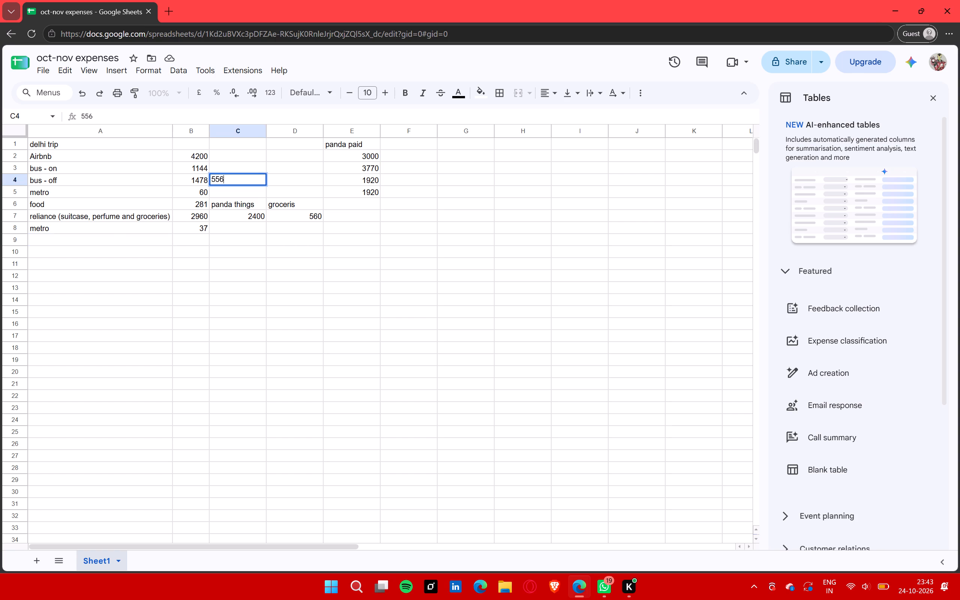
{"action": "key", "text": "space"}
{"action": "type", "text": "(cashback"}
{"action": "key", "text": "shift+parenright"}
{"action": "left_click", "coordinate": [288, 261]}
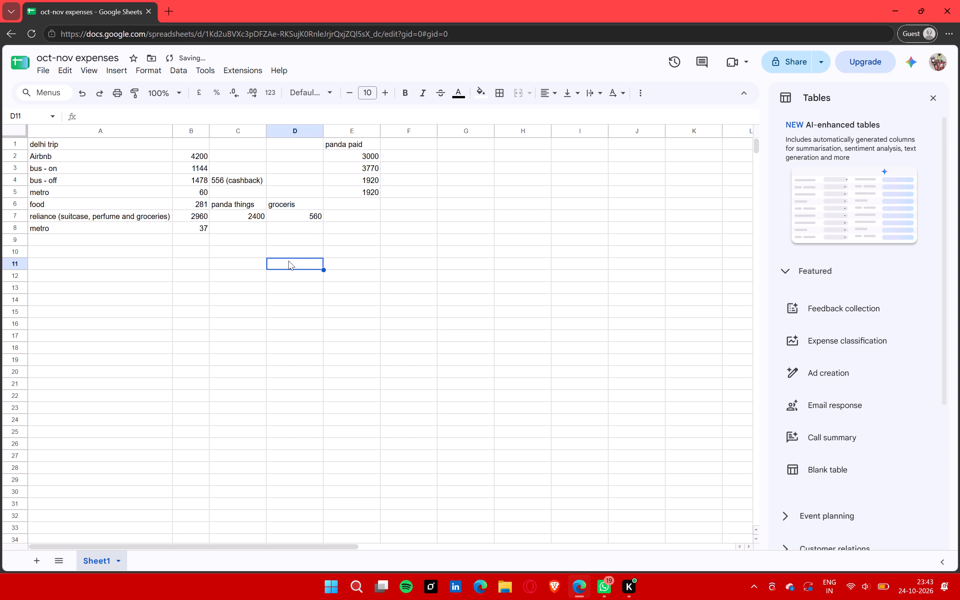
Add a "plam green hotel" expense of 3840 in row 9, with the label in column A and the amount in column B.
{"action": "left_click", "coordinate": [112, 243]}
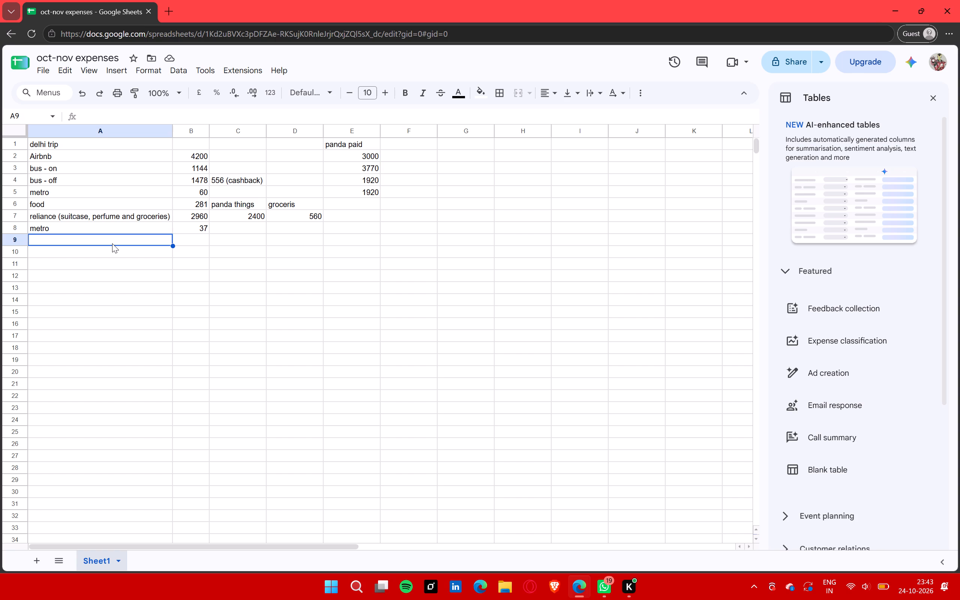
{"action": "type", "text": "new"}
{"action": "key", "text": "space"}
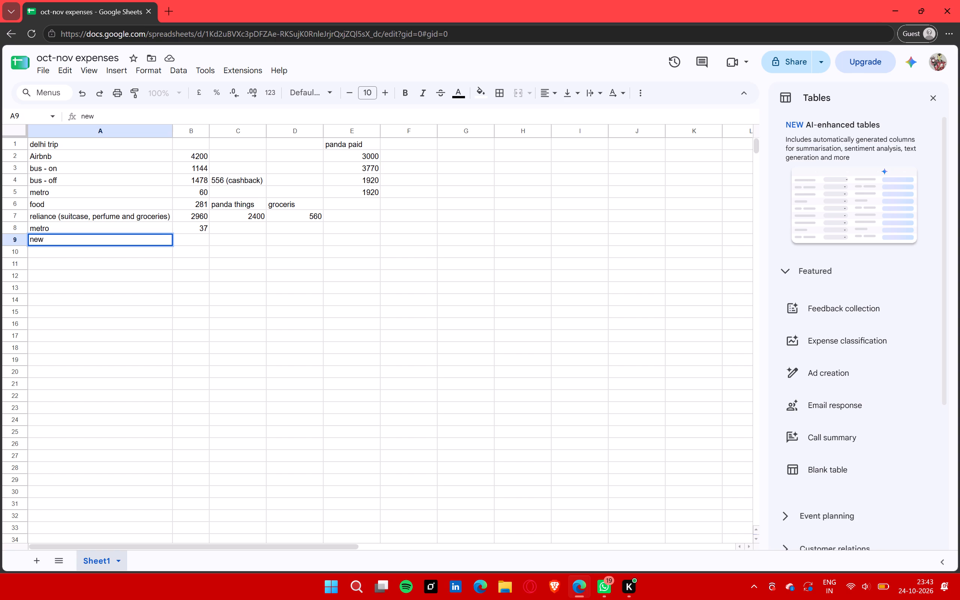
{"action": "key", "text": "BackSpace"}
{"action": "key", "text": "BackSpace"}
{"action": "key", "text": "BackSpace"}
{"action": "key", "text": "BackSpace"}
{"action": "type", "text": "plam green hotel"}
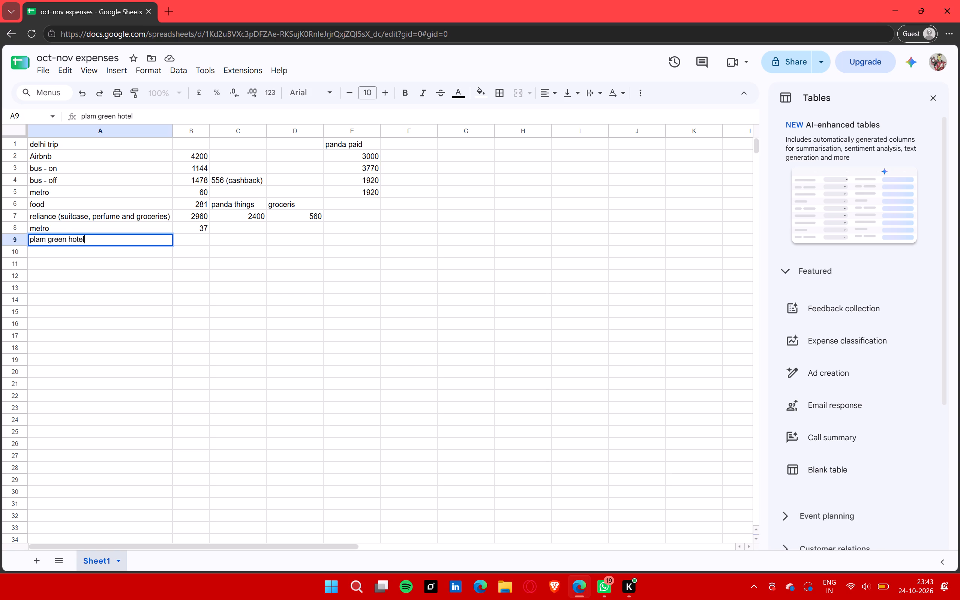
{"action": "key", "text": "Up"}
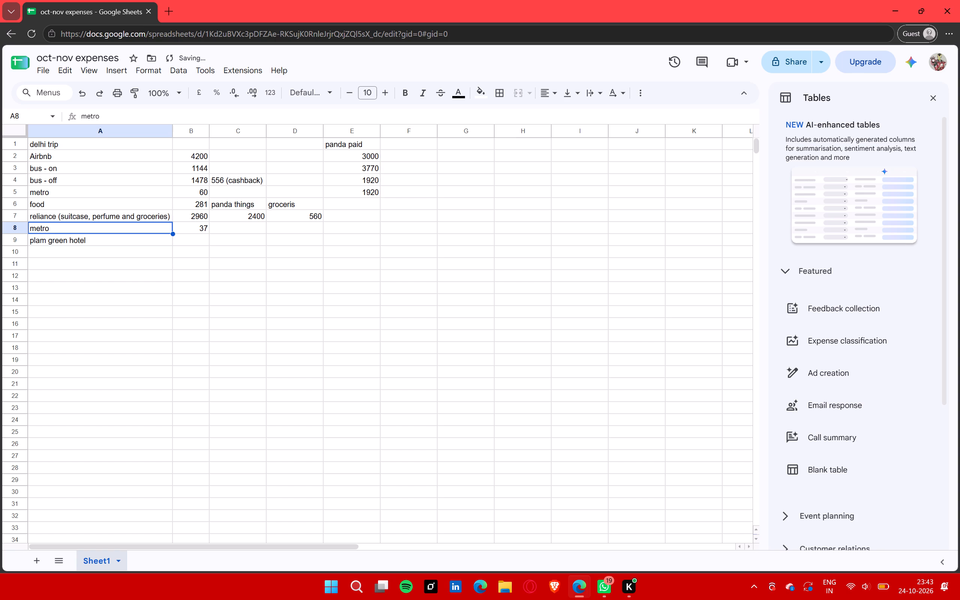
{"action": "key", "text": "Down"}
{"action": "key", "text": "Right"}
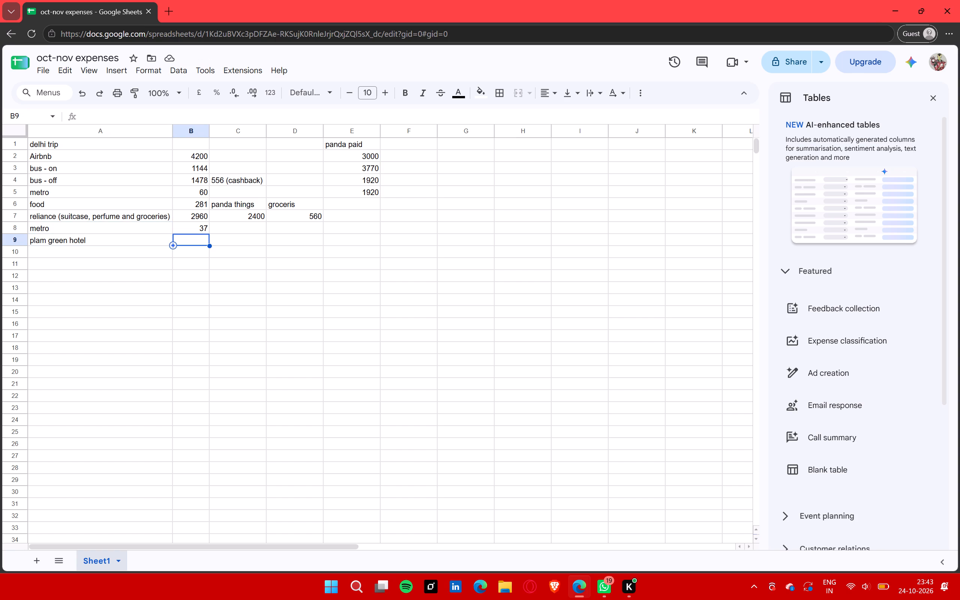
{"action": "type", "text": "2840"}
{"action": "key", "text": "BackSpace"}
{"action": "key", "text": "BackSpace"}
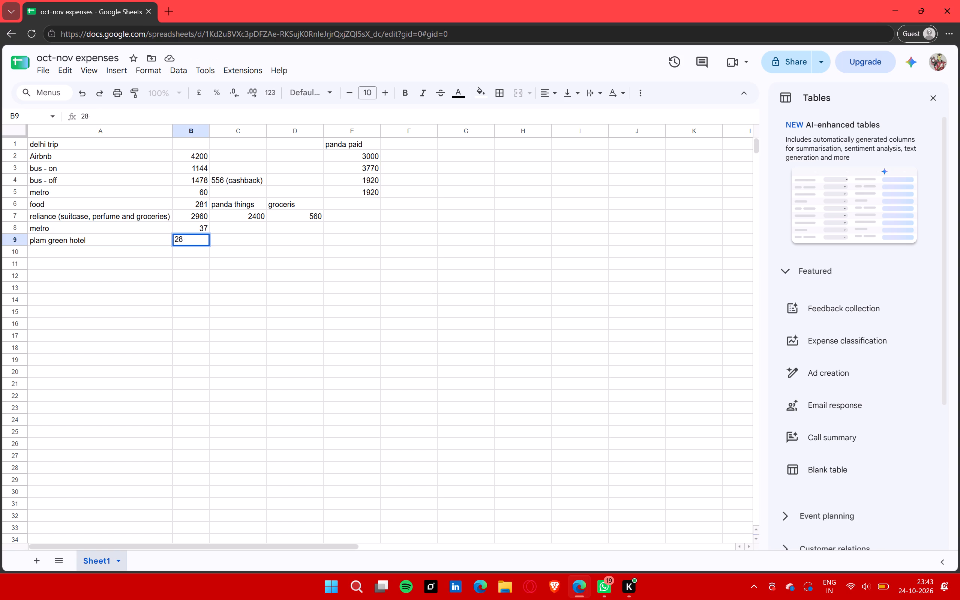
{"action": "key", "text": "BackSpace"}
{"action": "key", "text": "BackSpace"}
{"action": "type", "text": "3840"}
Add another "metro" expense of 104 in row 10, with the label in column A and the amount in column B.
{"action": "left_click", "coordinate": [48, 254]}
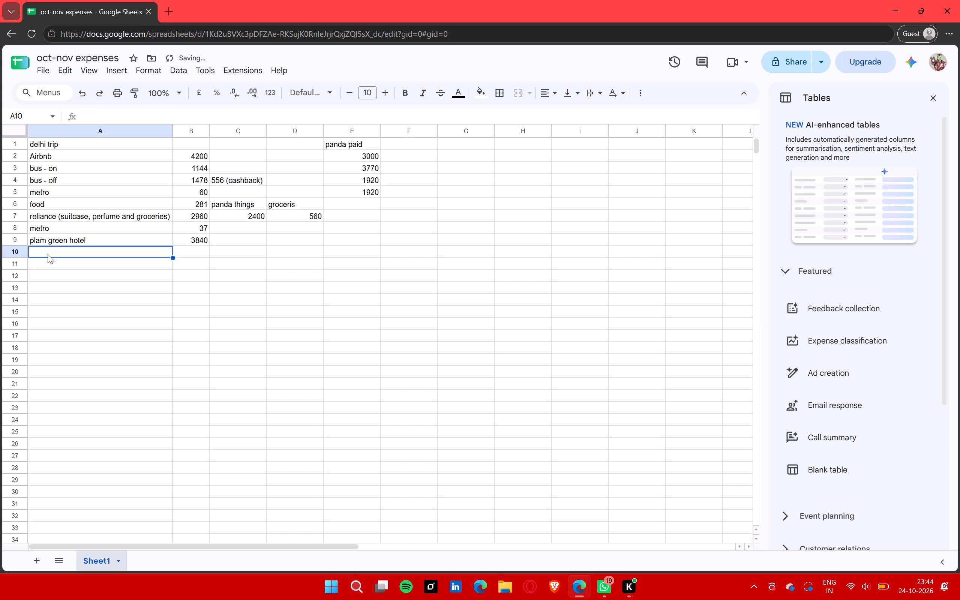
{"action": "type", "text": "metro"}
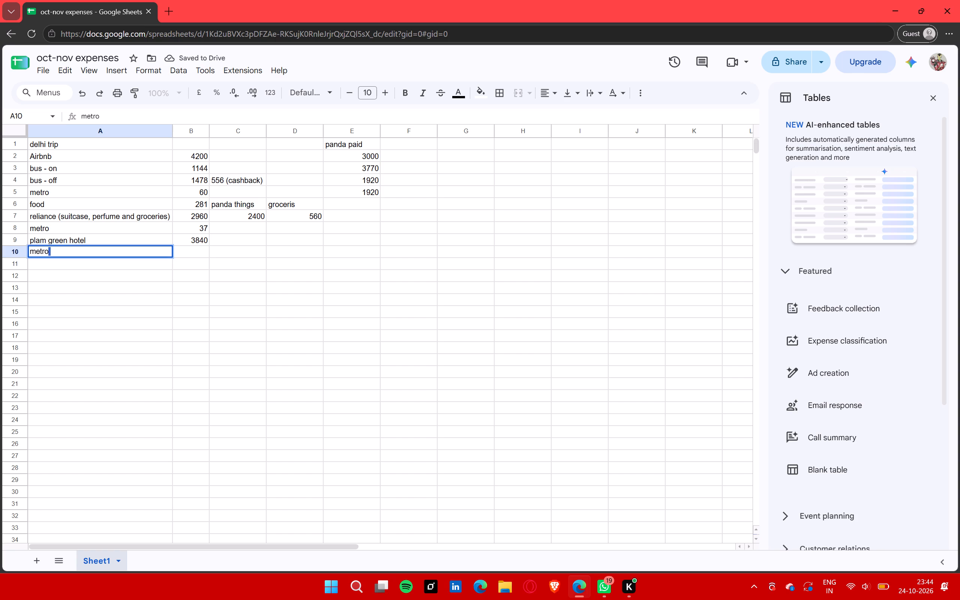
{"action": "key", "text": "Right"}
{"action": "type", "text": "104"}
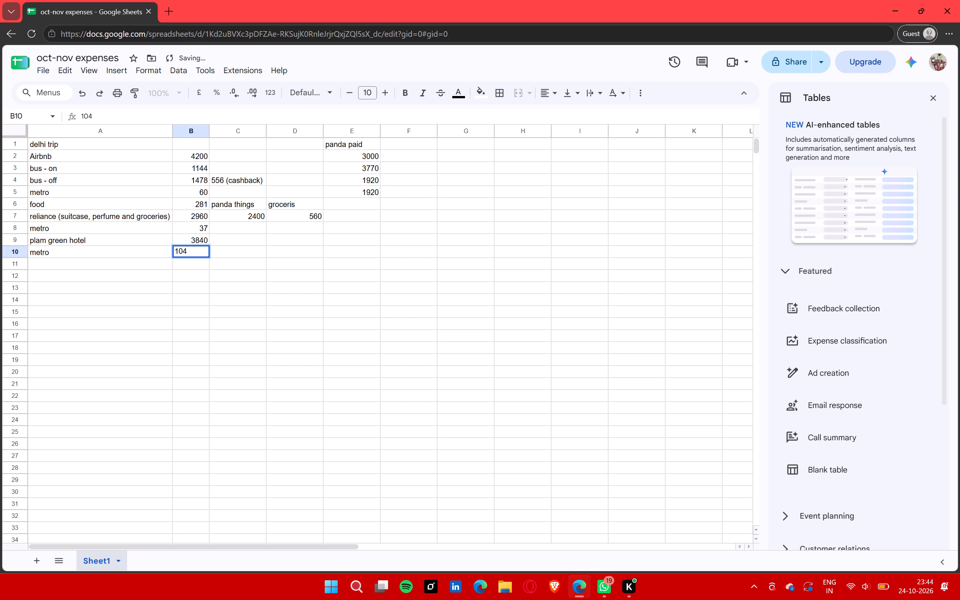
{"action": "key", "text": "Down"}
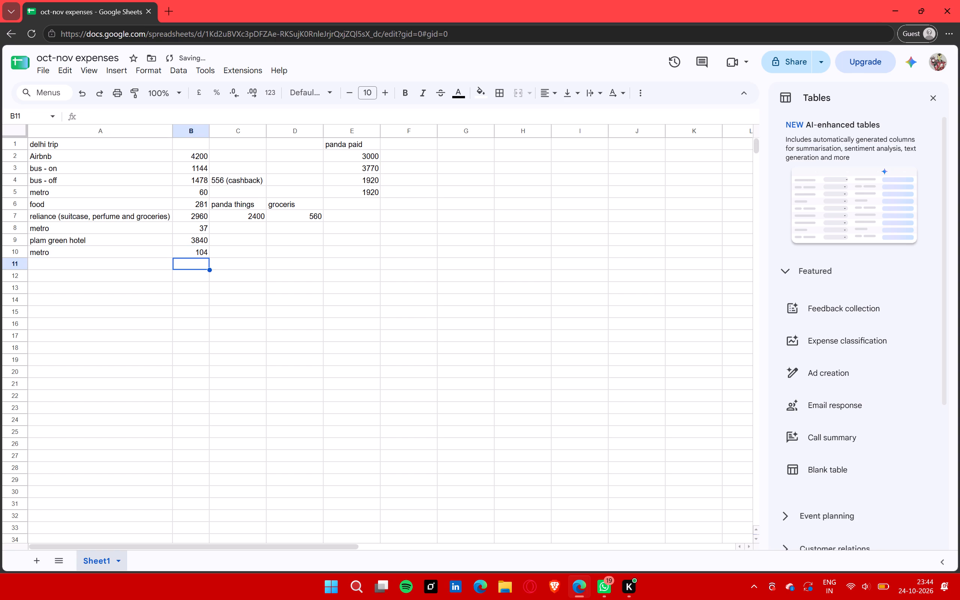
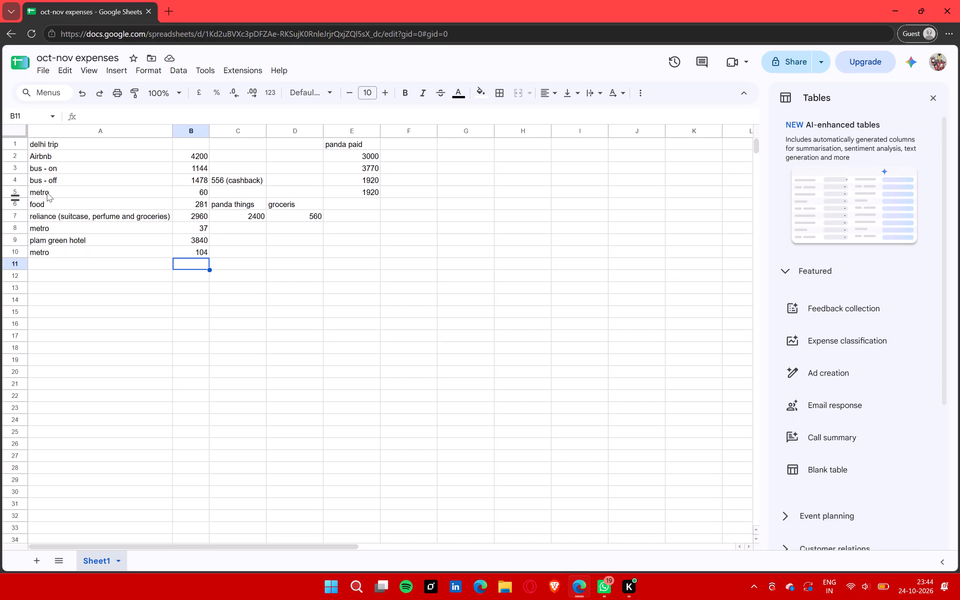
Add a "bus - off" expense of 1467 in row 11, with the label in column A and the amount in column B.
{"action": "left_click", "coordinate": [53, 265]}
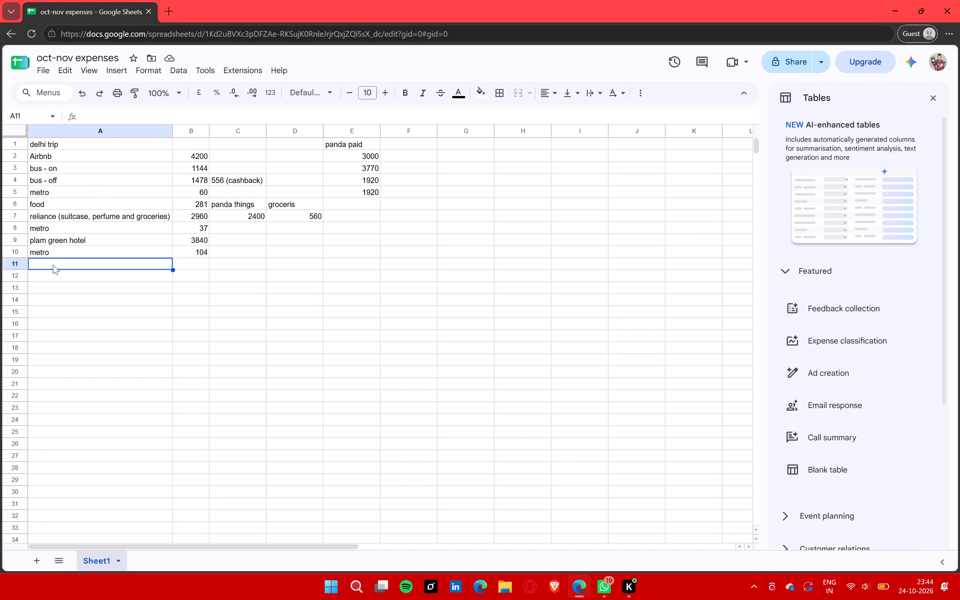
{"action": "type", "text": "bus"}
{"action": "key", "text": "space"}
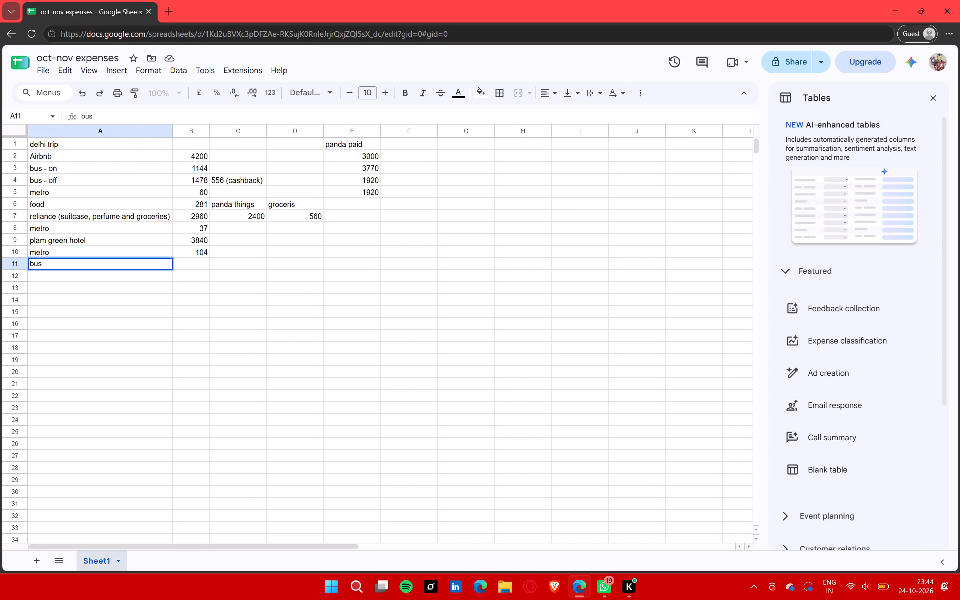
{"action": "type", "text": "- off"}
{"action": "key", "text": "Right"}
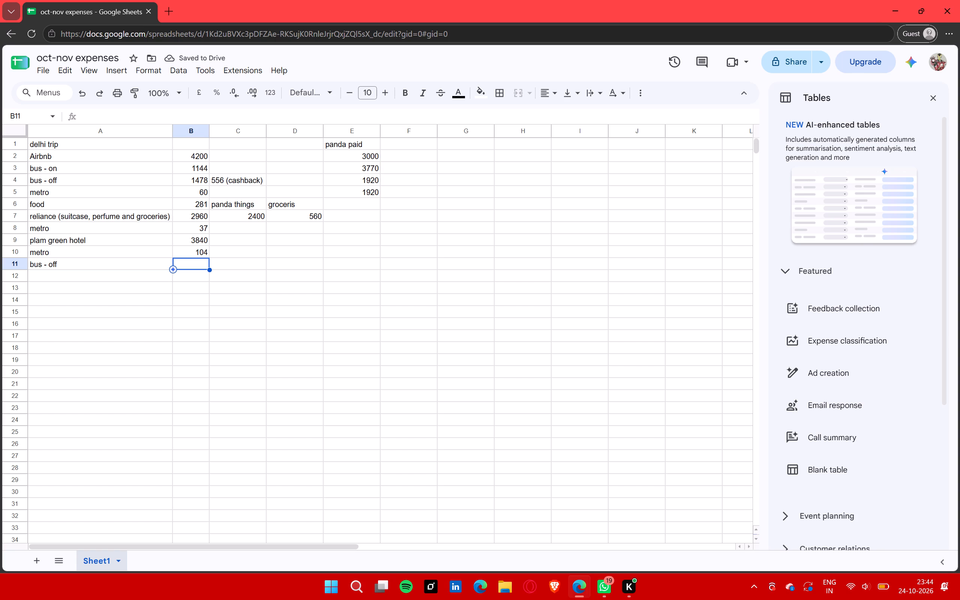
{"action": "key", "text": "1"}
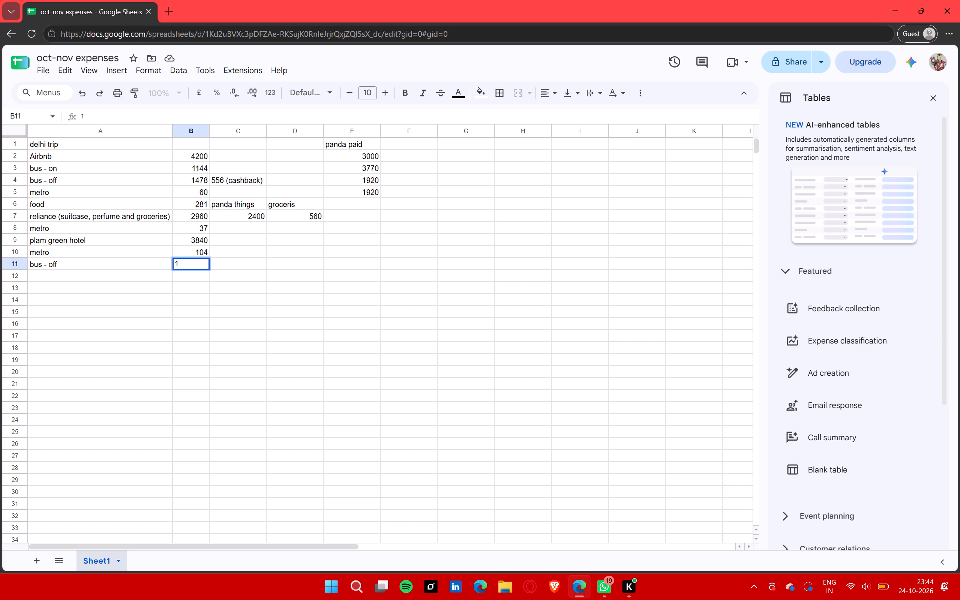
{"action": "key", "text": "4"}
{"action": "type", "text": "67"}
{"action": "key", "text": "Right"}
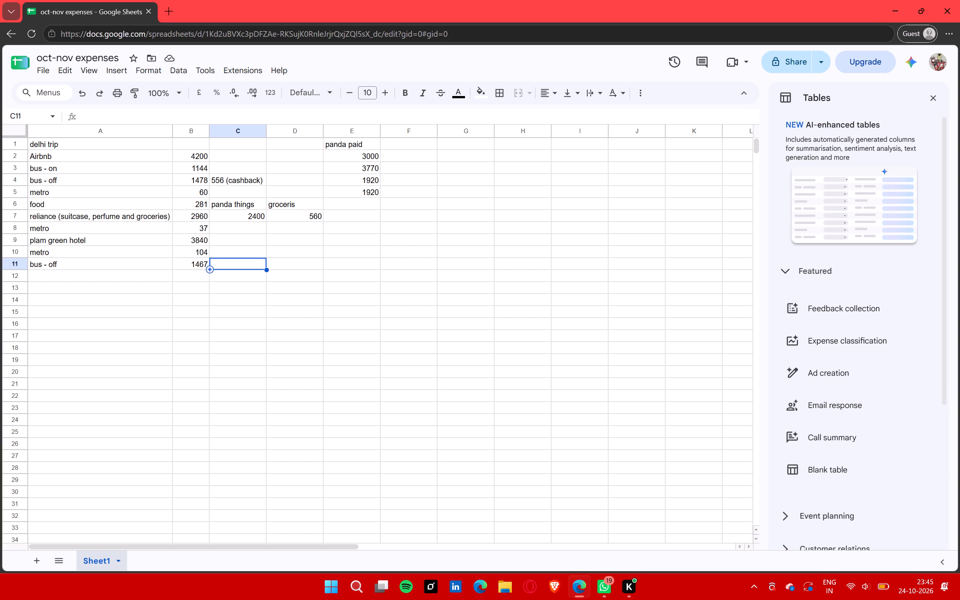
Add the note "530 (cashback)" in cell C11, beside the second "bus - off" amount.
{"action": "type", "text": "530"}
{"action": "key", "text": "space"}
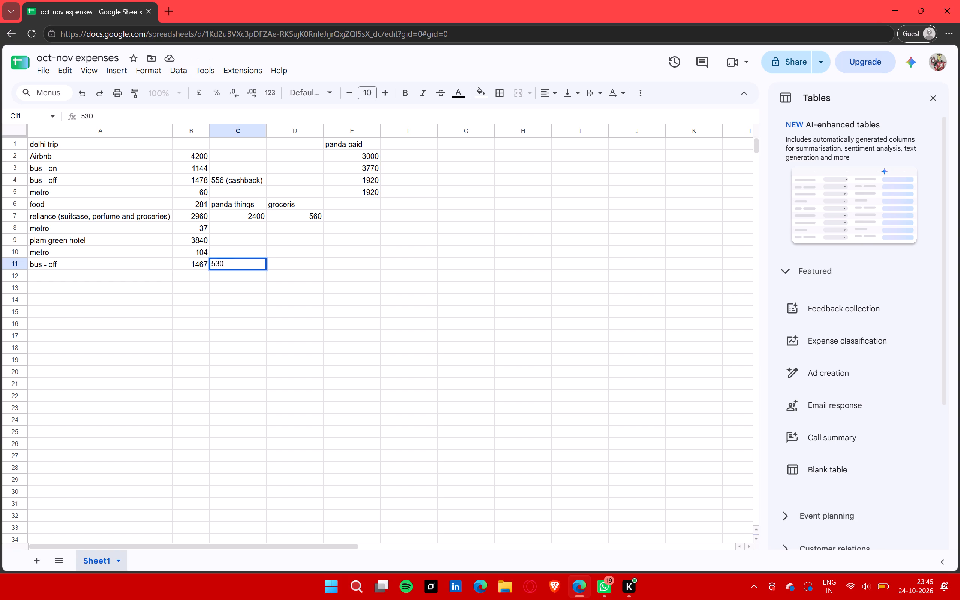
{"action": "type", "text": "(cashback"}
{"action": "key", "text": "shift+parenright"}
{"action": "key", "text": "Down"}
Add a "metro" expense of 103 in row 12, with the label in column A and the amount in column B.
{"action": "key", "text": "Left"}
{"action": "key", "text": "Left"}
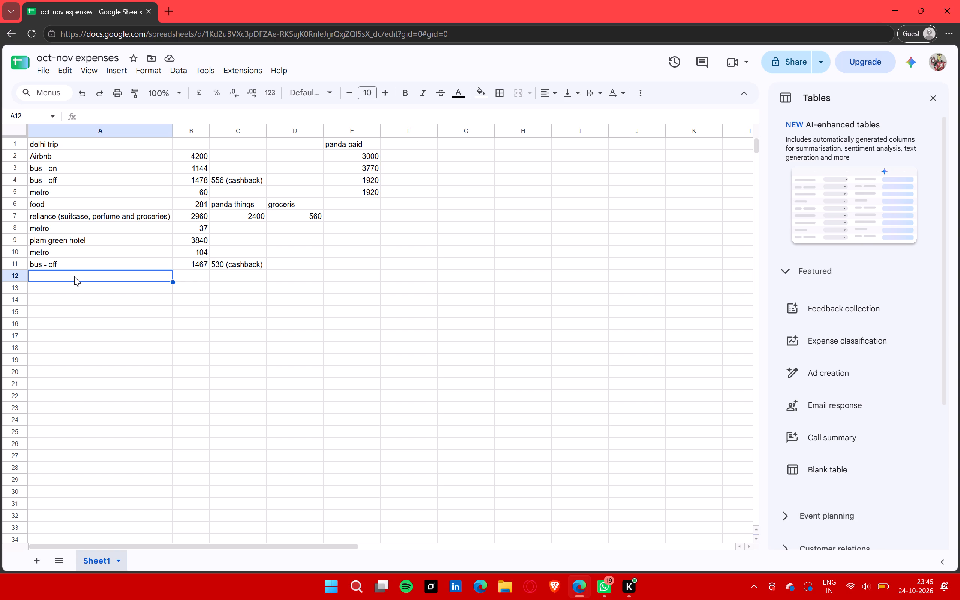
{"action": "type", "text": "metro"}
{"action": "key", "text": "Up"}
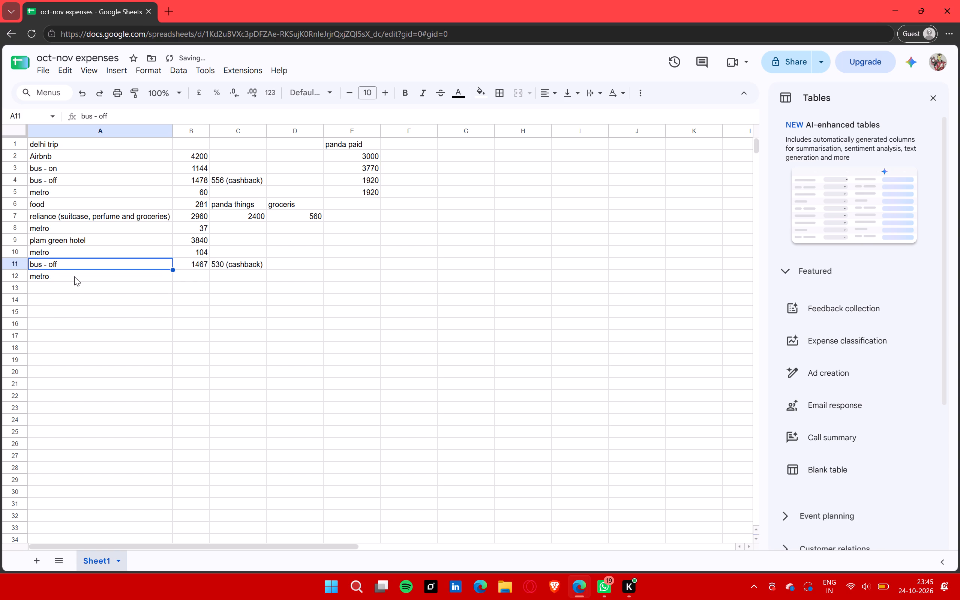
{"action": "key", "text": "Down"}
{"action": "key", "text": "Right"}
{"action": "type", "text": "103"}
{"action": "key", "text": "Down"}
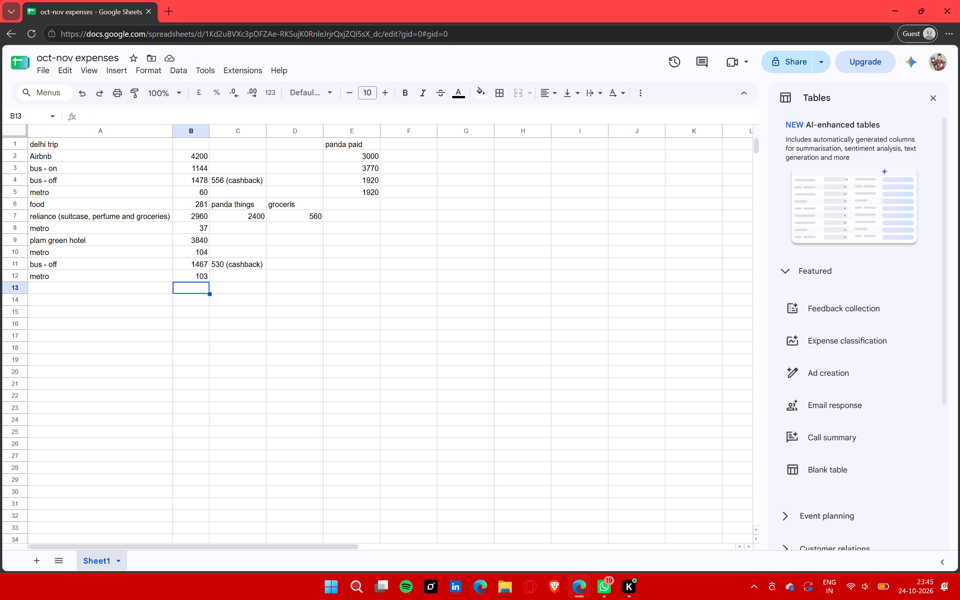
Add another "metro" expense label in cell A13 and open the amount cell B13 for entry.
{"action": "key", "text": "Left"}
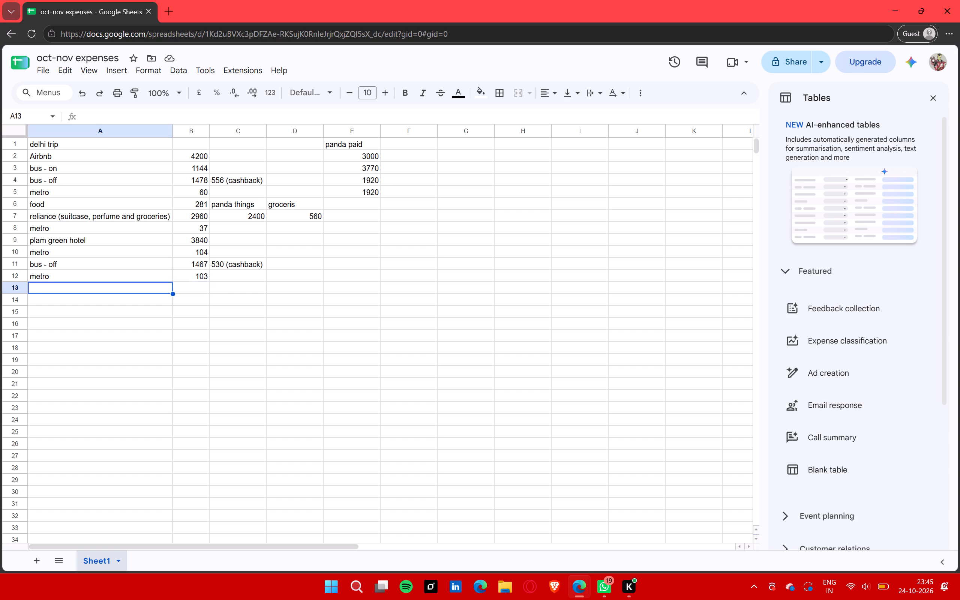
{"action": "type", "text": "metro"}
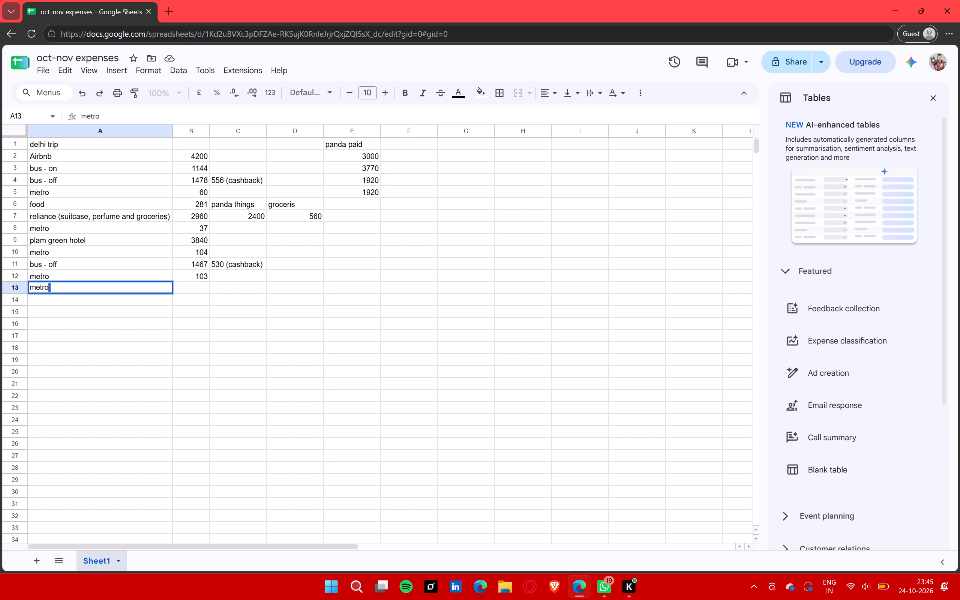
{"action": "key", "text": "Right"}
{"action": "type", "text": "100"}
{"action": "key", "text": "BackSpace"}
{"action": "key", "text": "BackSpace"}
{"action": "key", "text": "BackSpace"}
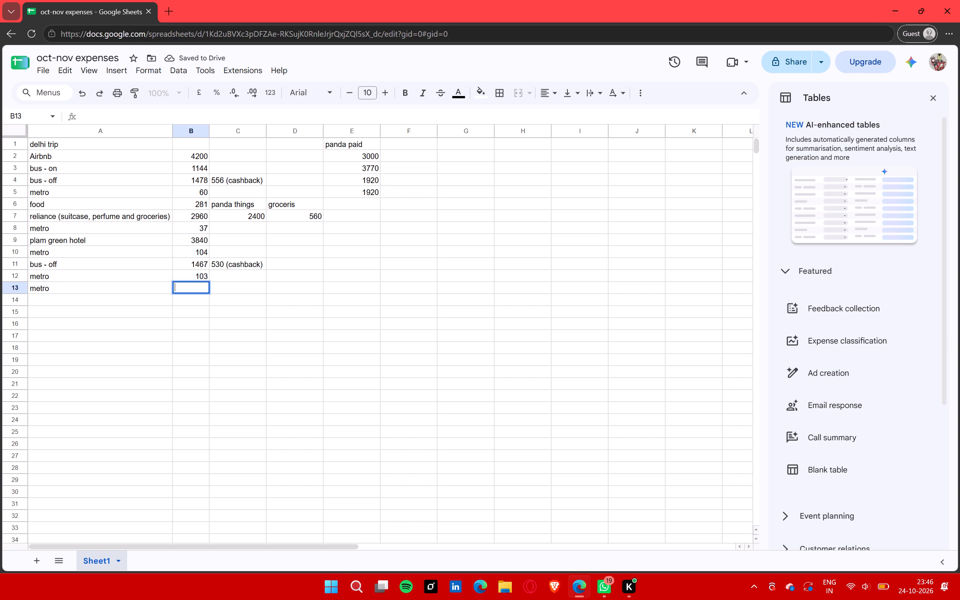
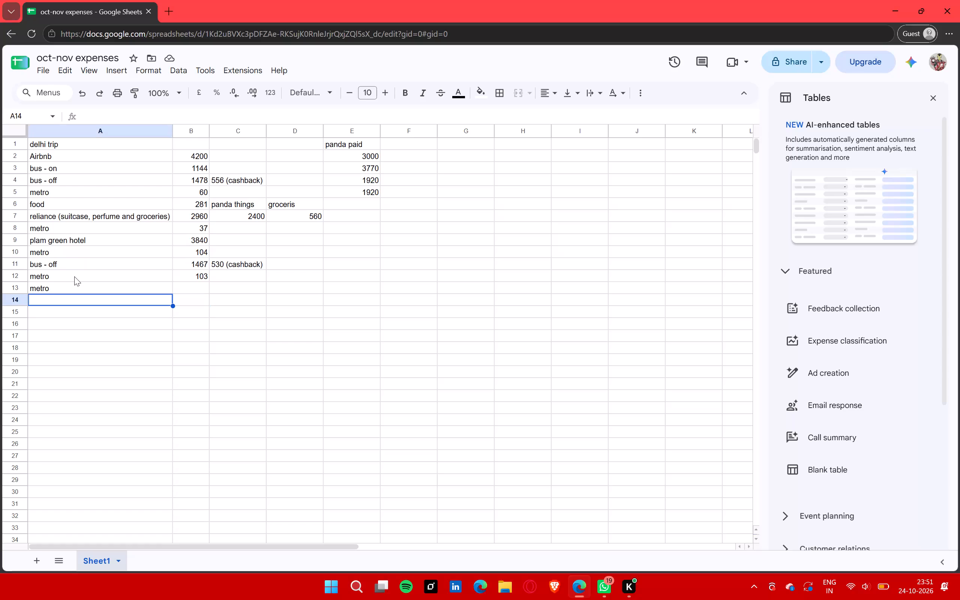
Add a "burger" expense of 100 in row 16, leaving rows 14 and 15 blank beneath the last metro entry.
{"action": "key", "text": "Down"}
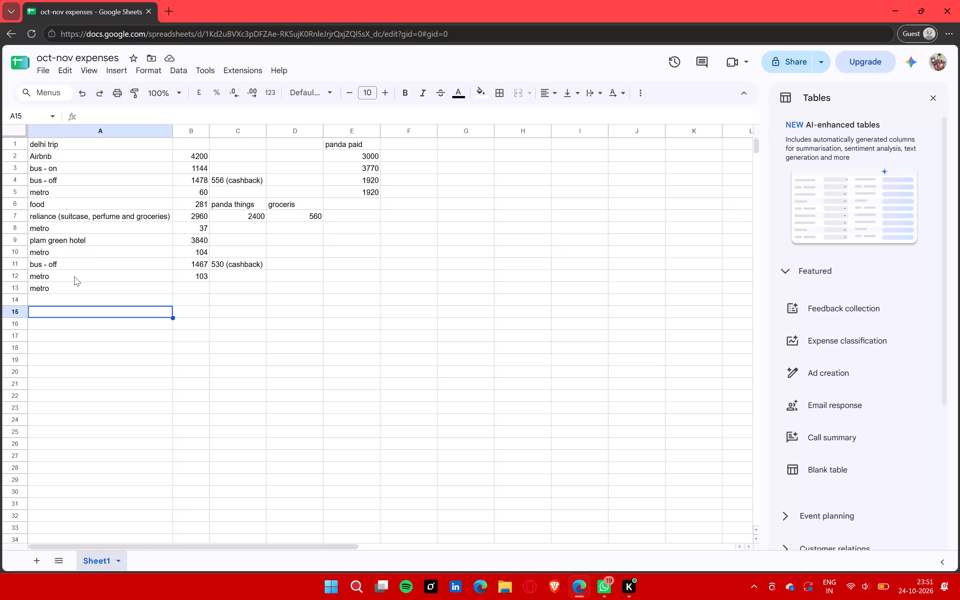
{"action": "key", "text": "Down"}
{"action": "type", "text": "burger"}
{"action": "key", "text": "Down"}
{"action": "key", "text": "Up"}
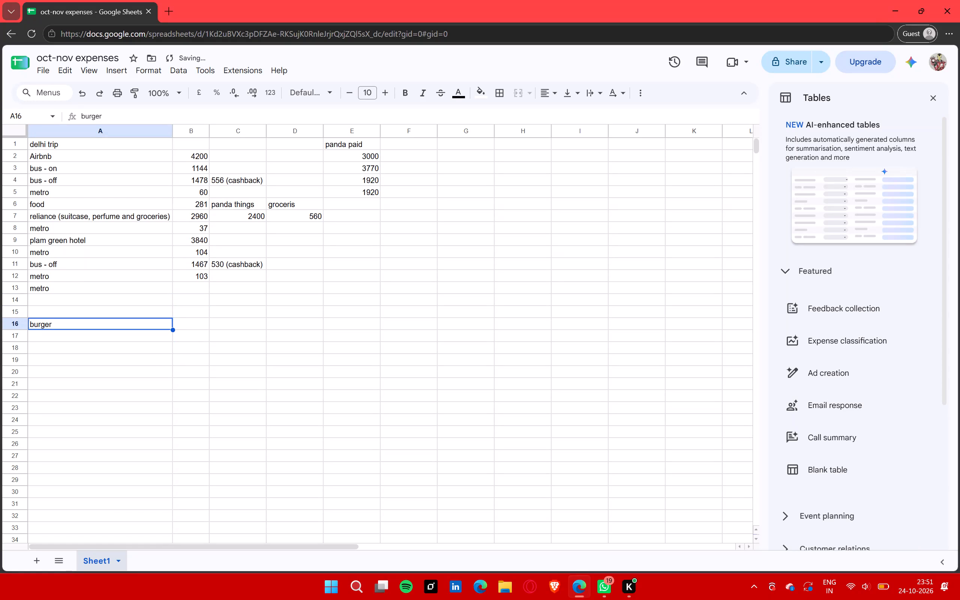
{"action": "key", "text": "Right"}
{"action": "type", "text": "100"}
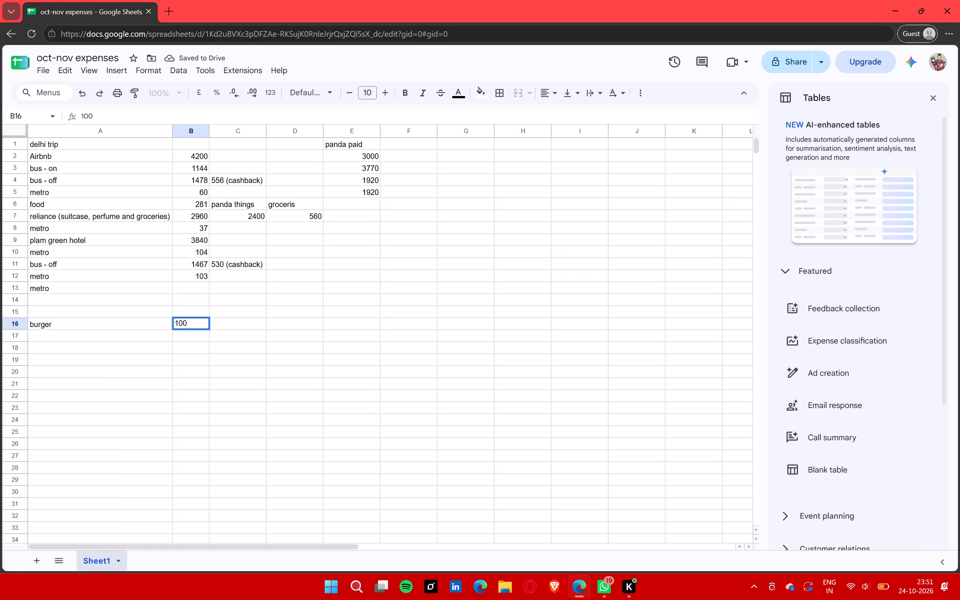
{"action": "key", "text": "Down"}
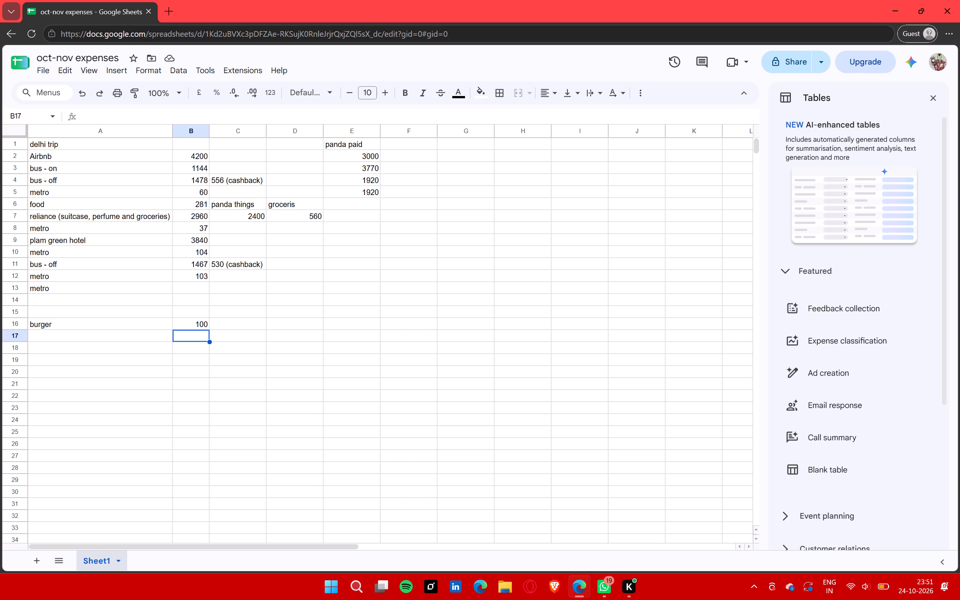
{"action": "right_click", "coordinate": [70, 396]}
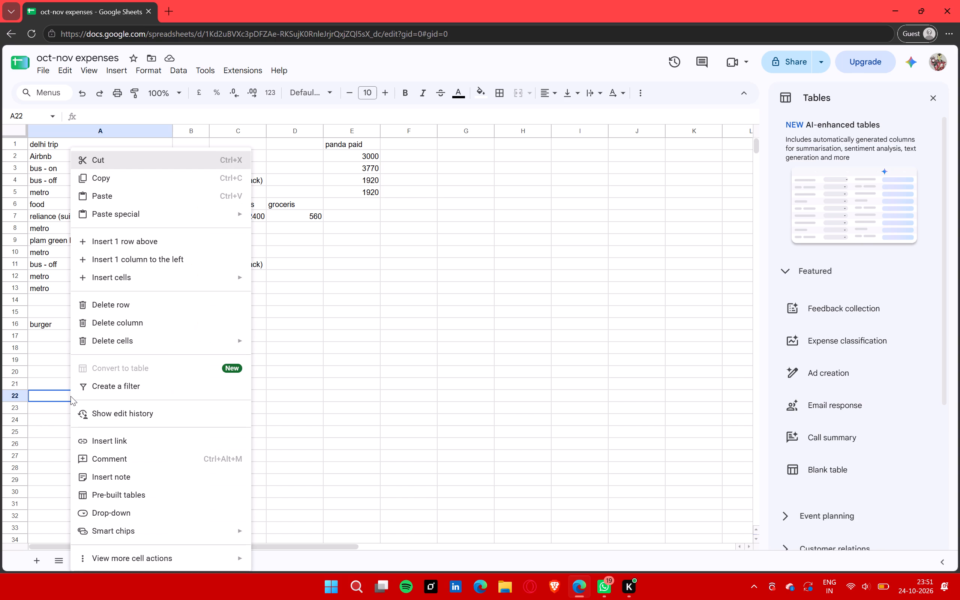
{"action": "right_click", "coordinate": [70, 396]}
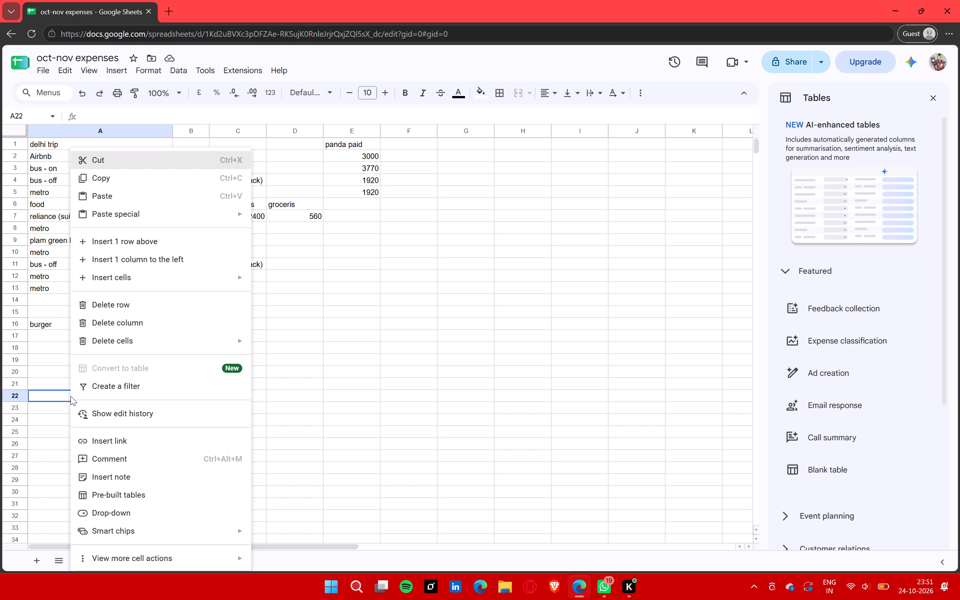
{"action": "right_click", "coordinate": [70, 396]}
Add a "pizza" expense of 290 in row 17, with the label in column A and the amount in column B.
{"action": "left_click", "coordinate": [43, 338]}
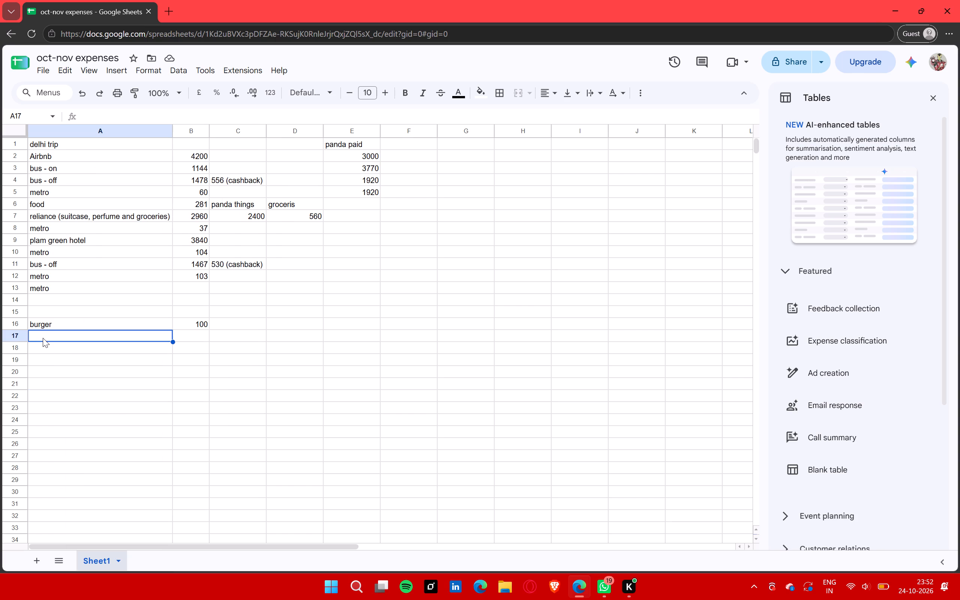
{"action": "type", "text": "pizza"}
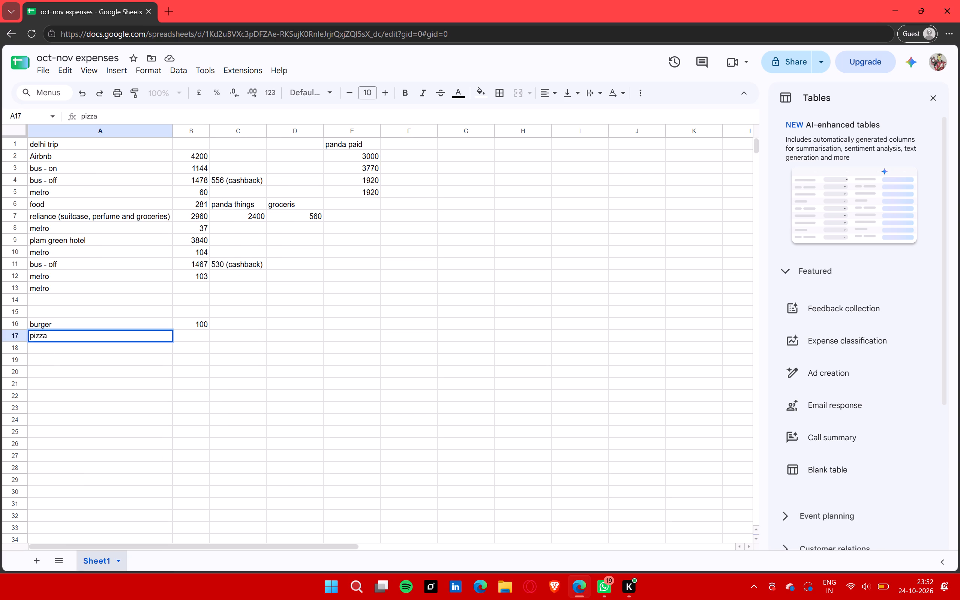
{"action": "key", "text": "Right"}
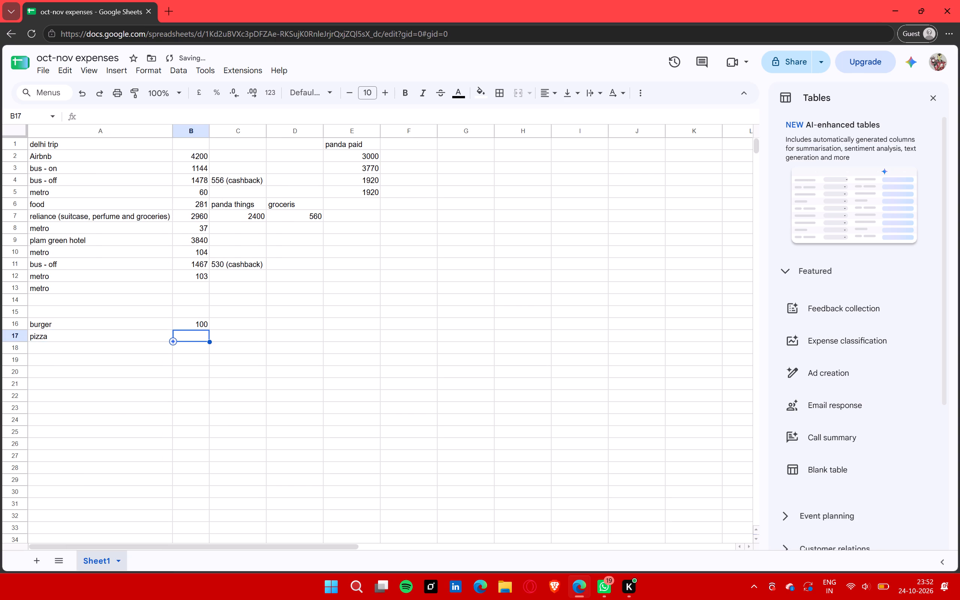
{"action": "type", "text": "290"}
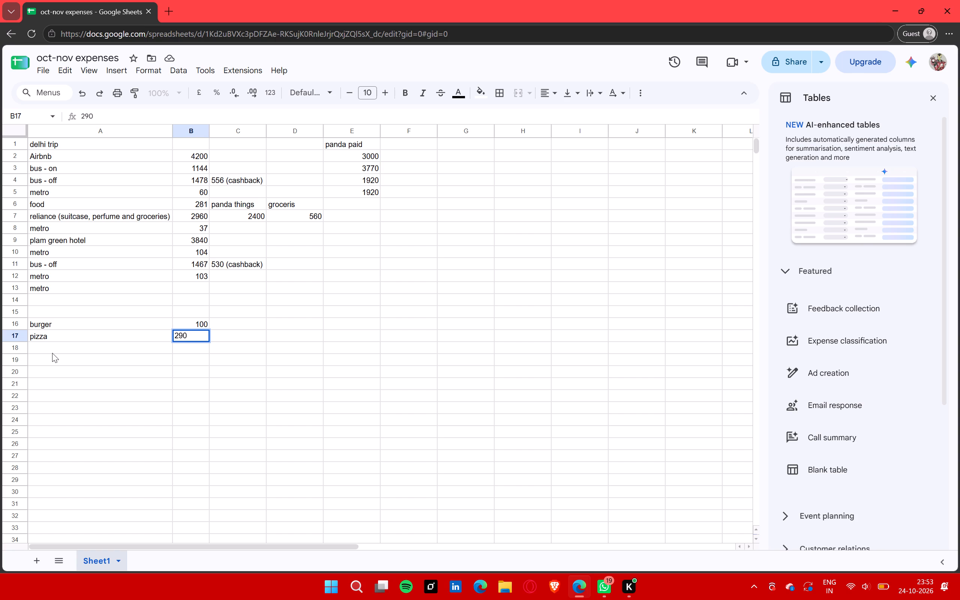
{"action": "key", "text": "Down"}
Add a "working drawing print" expense of 60 in row 18, with the amount in column B and the label in column A.
{"action": "type", "text": "60"}
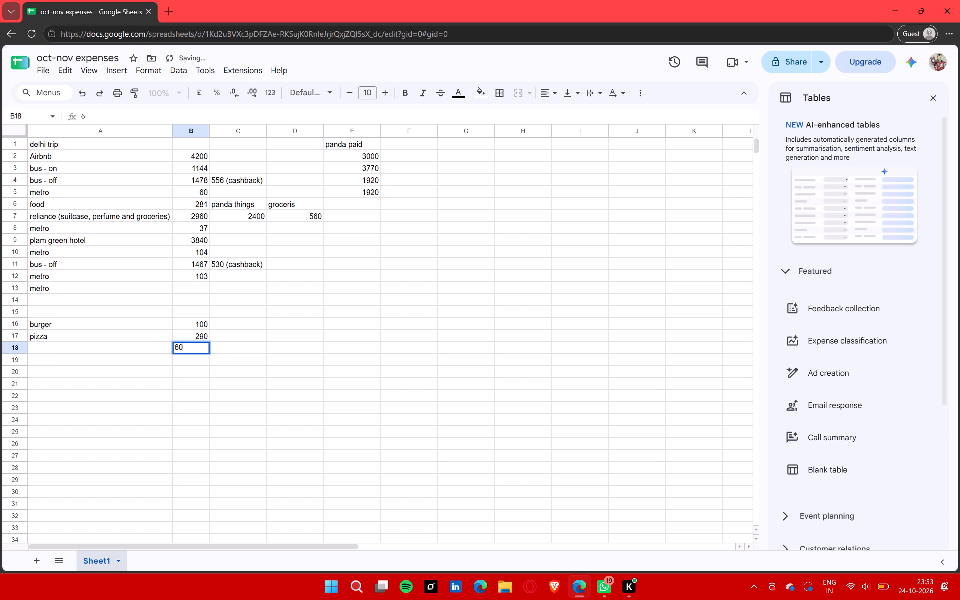
{"action": "key", "text": "Left"}
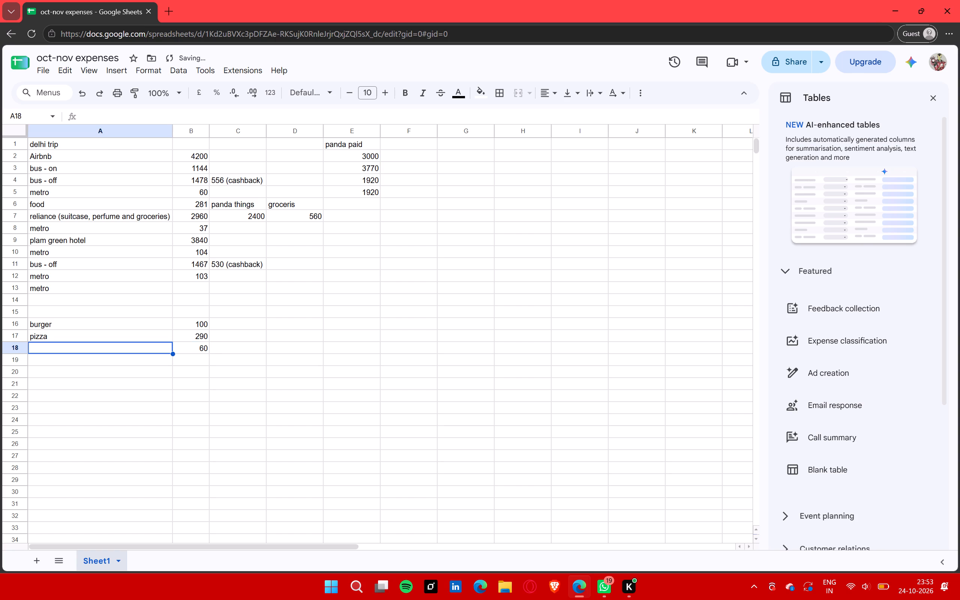
{"action": "type", "text": "working drawing print"}
{"action": "key", "text": "Up"}
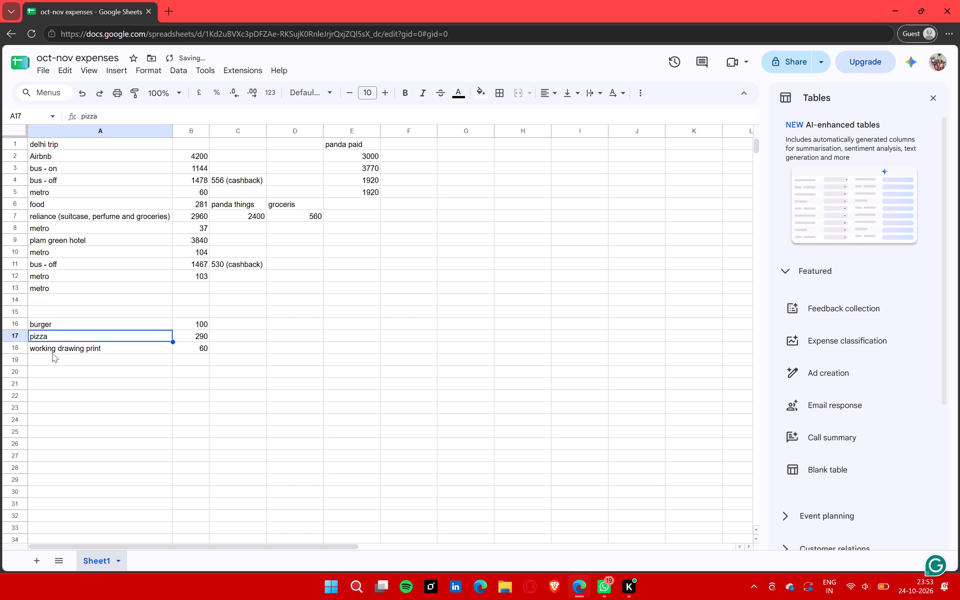
{"action": "key", "text": "Down"}
{"action": "key", "text": "Down"}
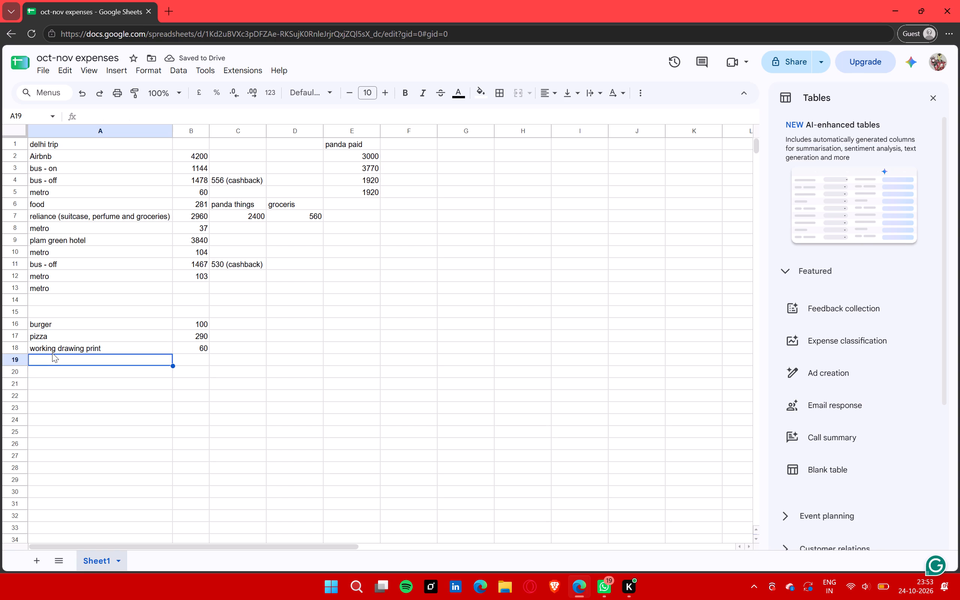
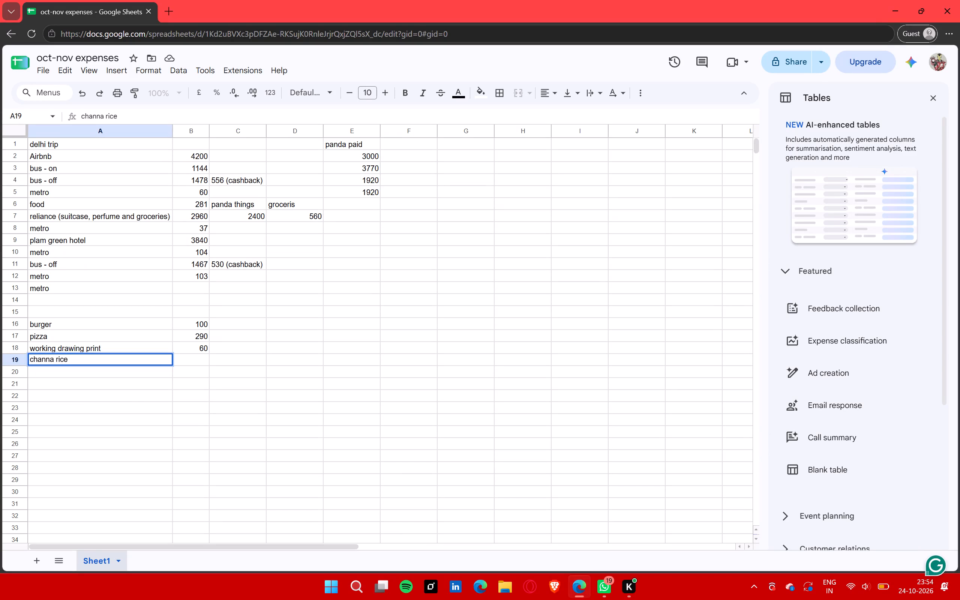
Enter 125 in column B as the amount for channa rice in row 19.
{"action": "key", "text": "Right"}
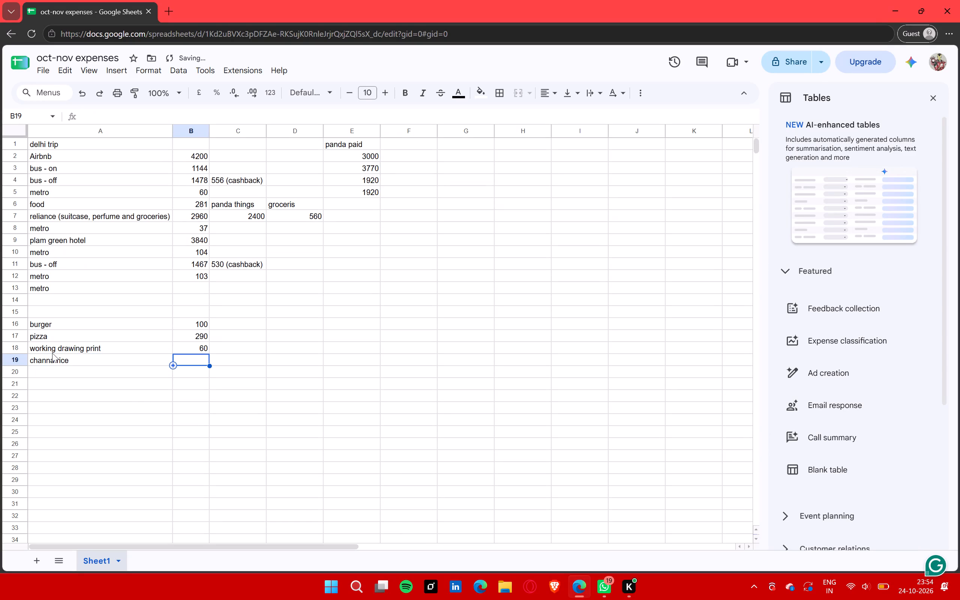
{"action": "type", "text": "60"}
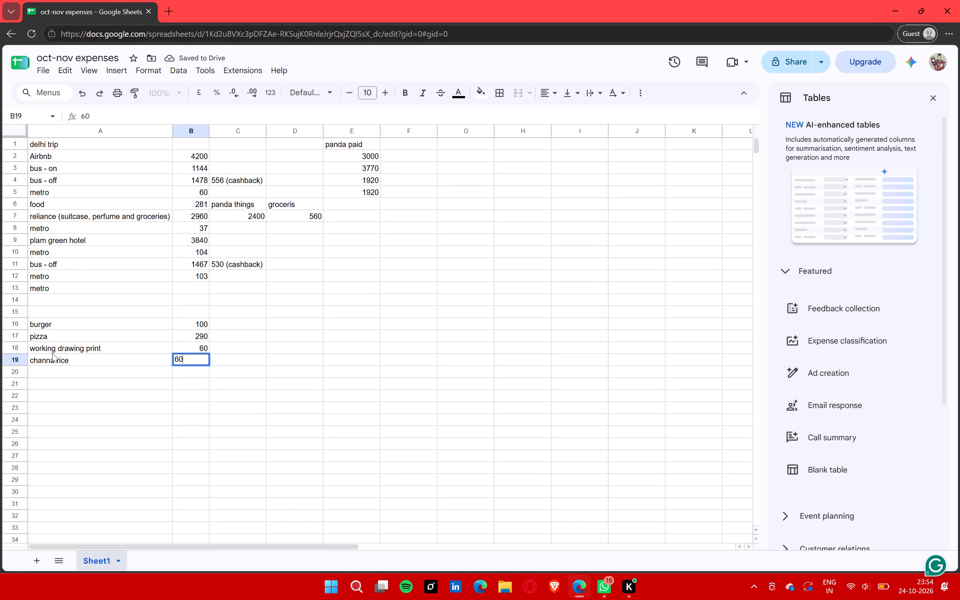
{"action": "key", "text": "Down"}
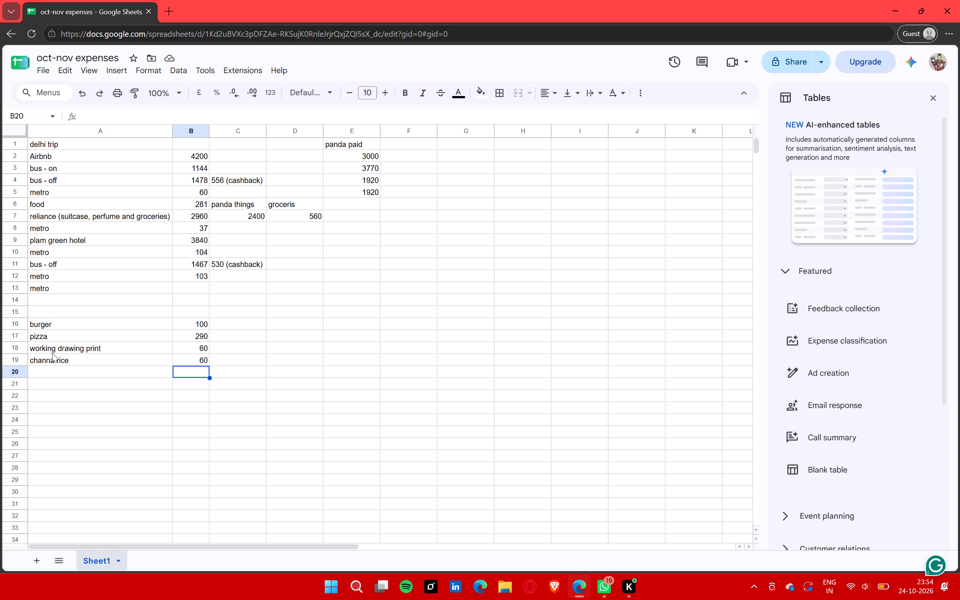
{"action": "key", "text": "1"}
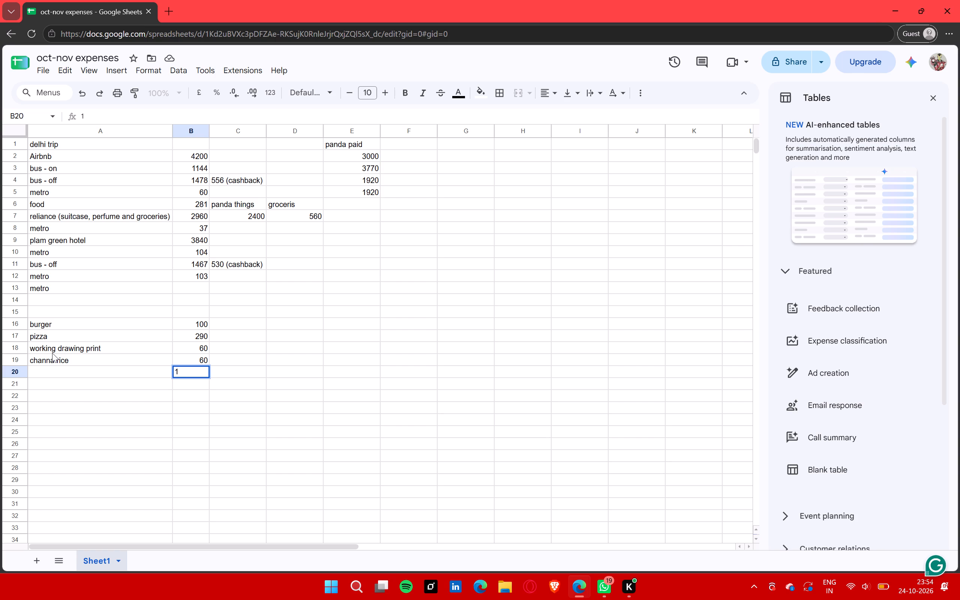
{"action": "key", "text": "Up"}
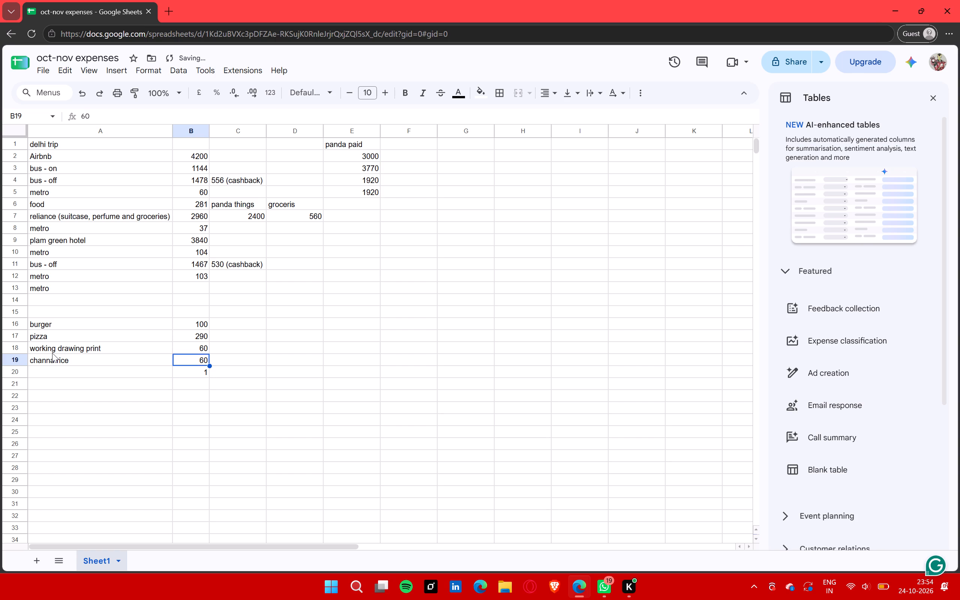
{"action": "key", "text": "BackSpace"}
{"action": "type", "text": "125"}
{"action": "key", "text": "Down"}
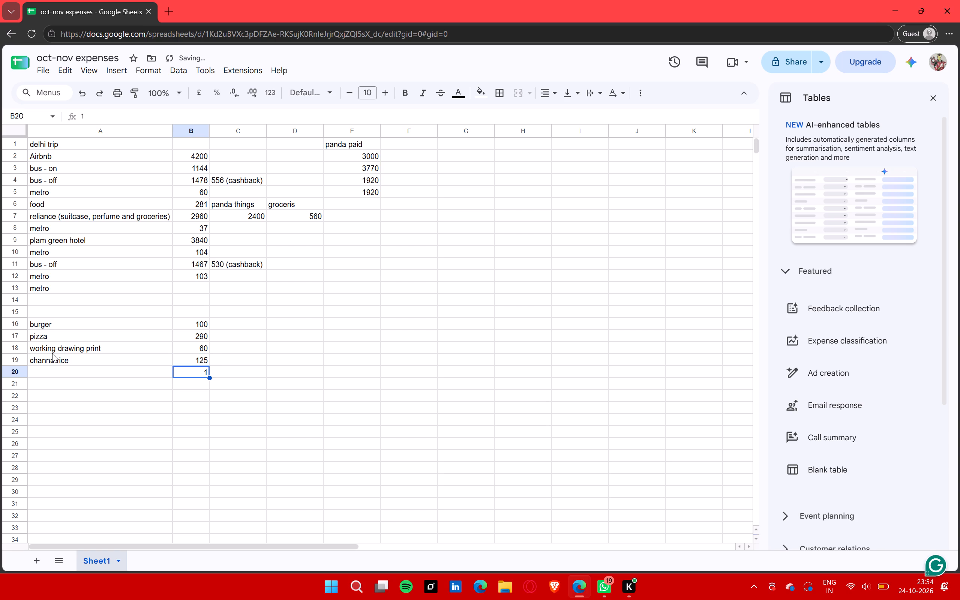
Add a "dinner" expense of 150 in row 20, with the amount in column B and the label in column A.
{"action": "key", "text": "BackSpace"}
{"action": "type", "text": "150"}
{"action": "key", "text": "Left"}
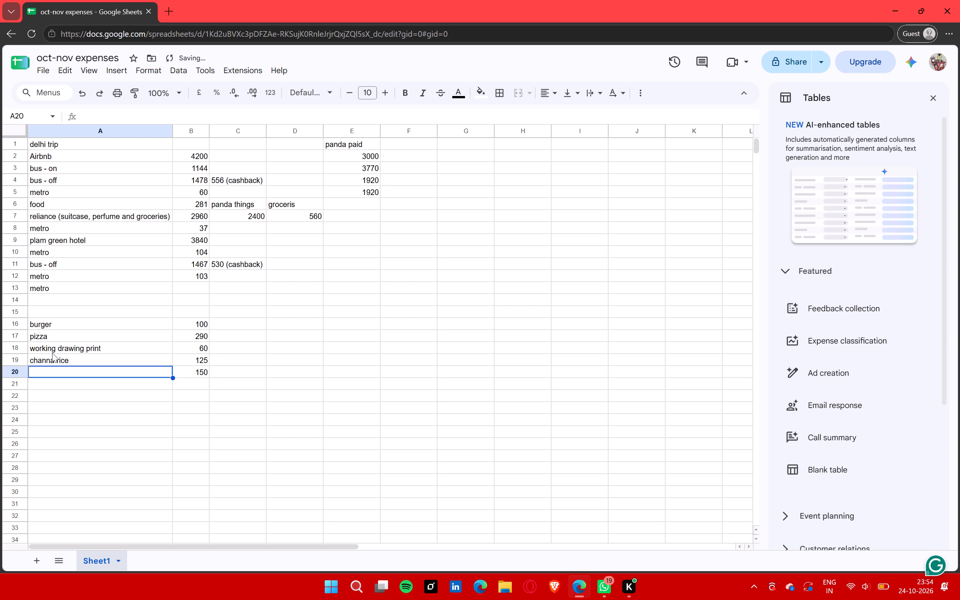
{"action": "type", "text": "do"}
{"action": "key", "text": "BackSpace"}
{"action": "type", "text": "inner"}
{"action": "key", "text": "Down"}
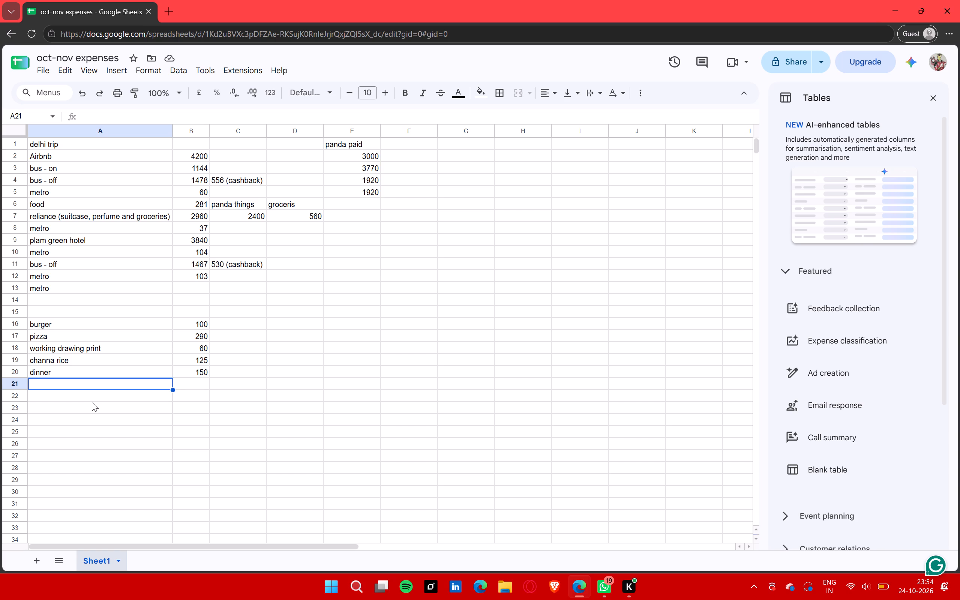
Add a second "dinner" expense of 120 in row 21, with the label in column A and the amount in column B.
{"action": "type", "text": "dinner"}
{"action": "key", "text": "Up"}
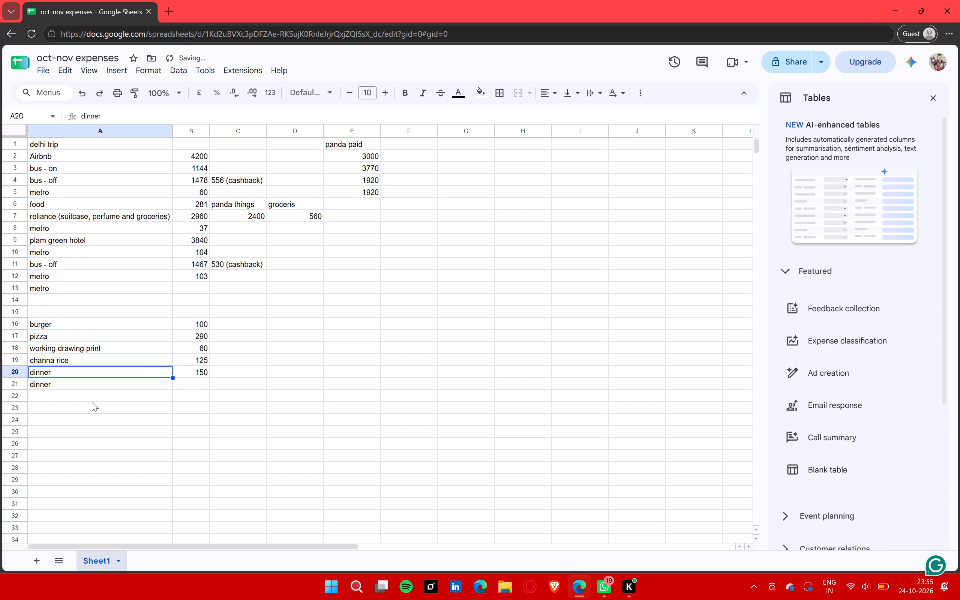
{"action": "key", "text": "Left"}
{"action": "key", "text": "Down"}
{"action": "key", "text": "Right"}
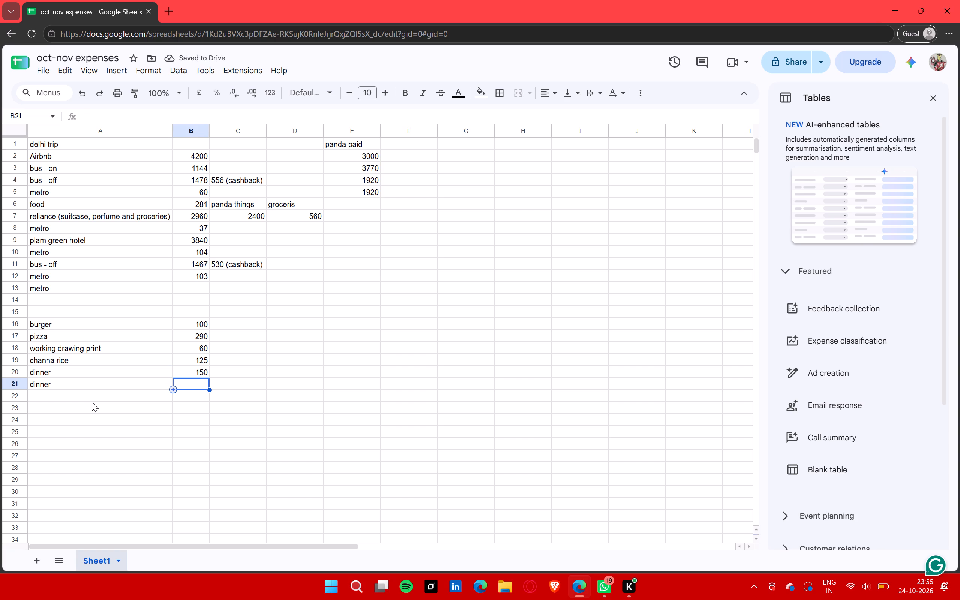
{"action": "type", "text": "120"}
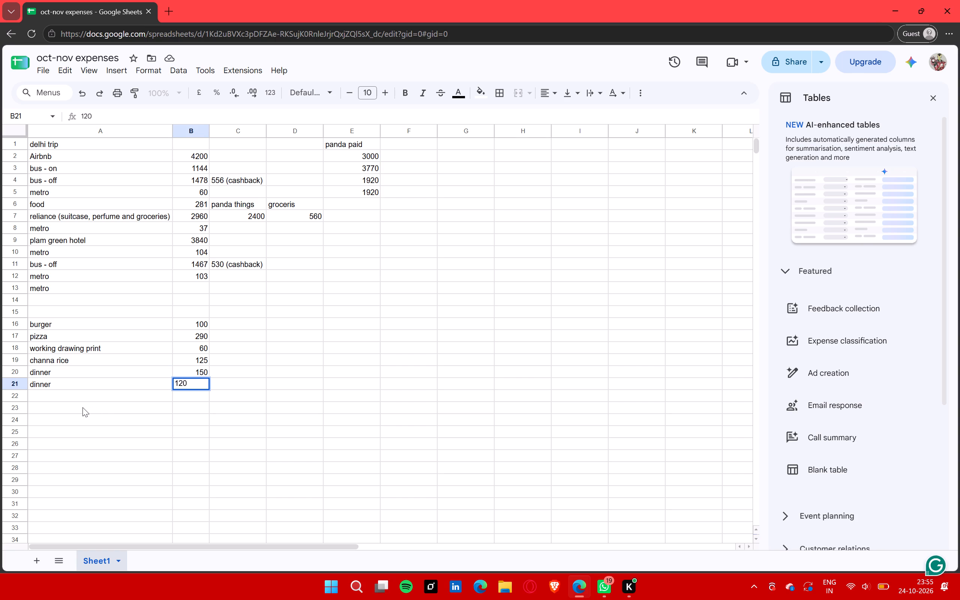
{"action": "left_click", "coordinate": [105, 404]}
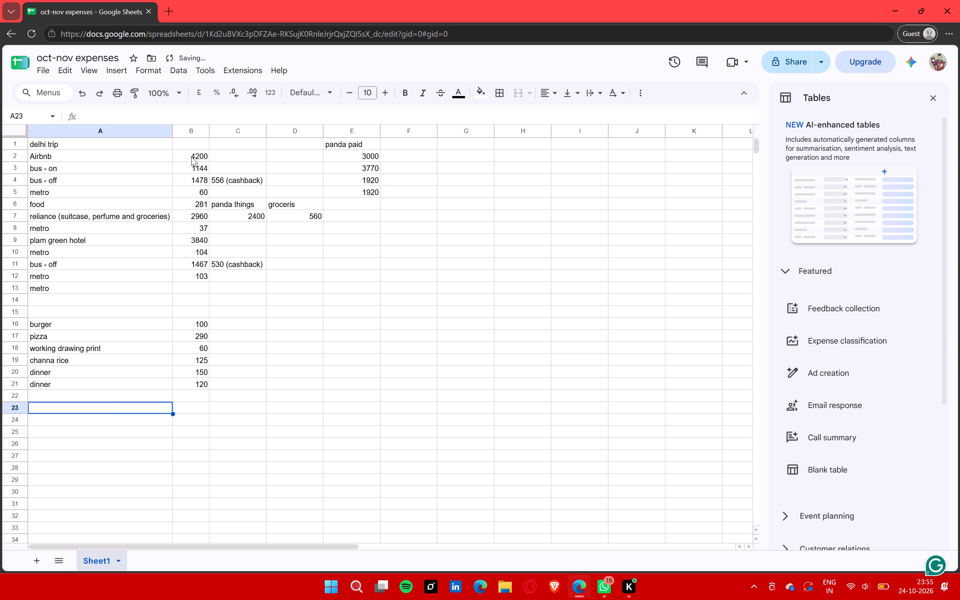
Select the amounts from B2 to B21 to check their combined sum.
{"action": "left_click", "coordinate": [191, 155]}
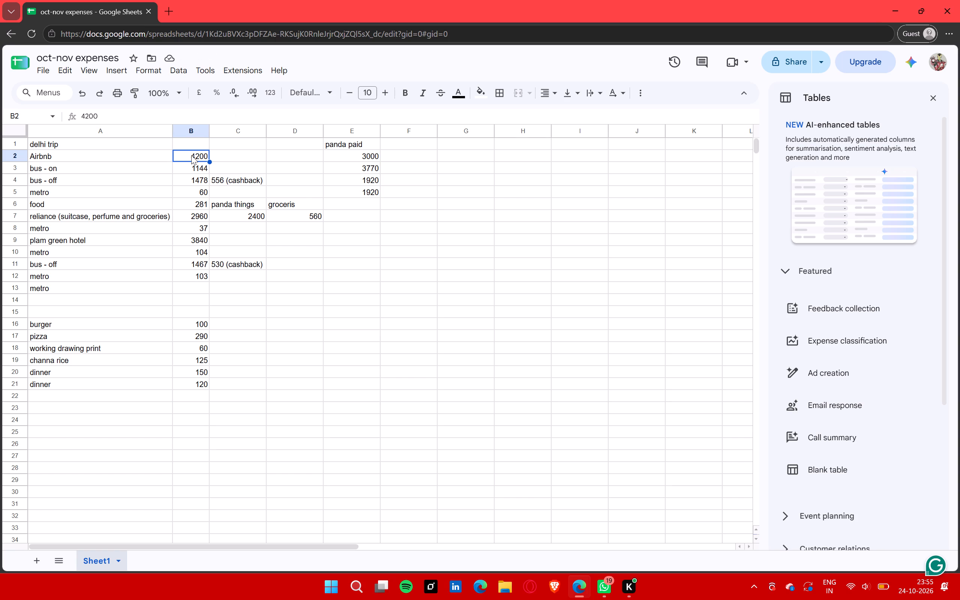
{"action": "key", "text": "shift+Down"}
{"action": "key", "text": "shift+Down"}
{"action": "key", "text": "shift+Down"}
{"action": "key", "text": "shift+Down"}
{"action": "key", "text": "shift+Down"}
{"action": "key", "text": "shift+Down"}
{"action": "key", "text": "shift+Down"}
{"action": "key", "text": "shift+Down"}
{"action": "key", "text": "shift+Down"}
{"action": "key", "text": "shift+Down"}
{"action": "key", "text": "shift+Down"}
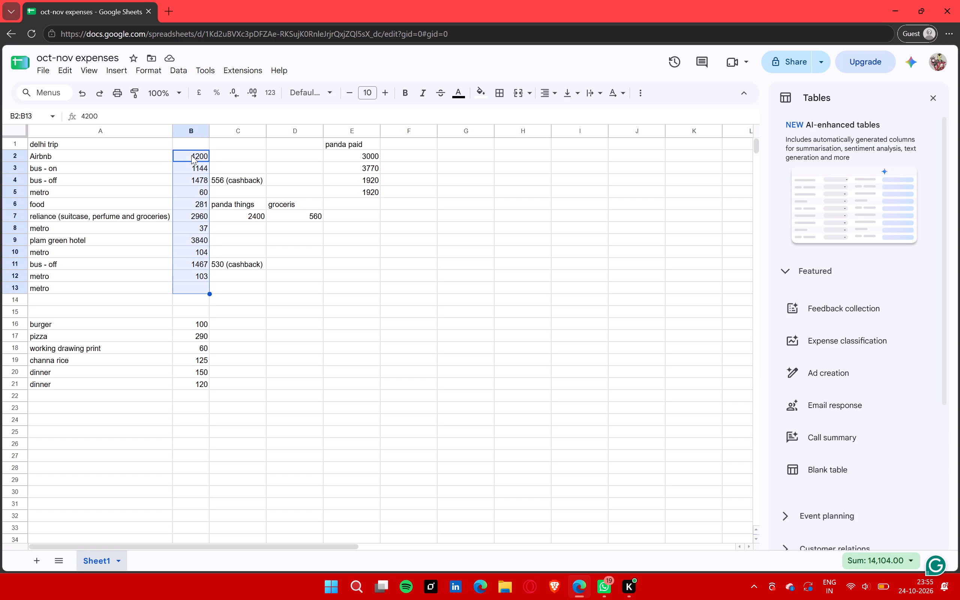
{"action": "key", "text": "shift+Down"}
{"action": "key", "text": "shift+Down"}
{"action": "key", "text": "shift+Down"}
{"action": "key", "text": "shift+Down"}
{"action": "key", "text": "shift+Down"}
{"action": "key", "text": "shift+Down"}
{"action": "key", "text": "shift+Down"}
{"action": "key", "text": "shift+Down"}
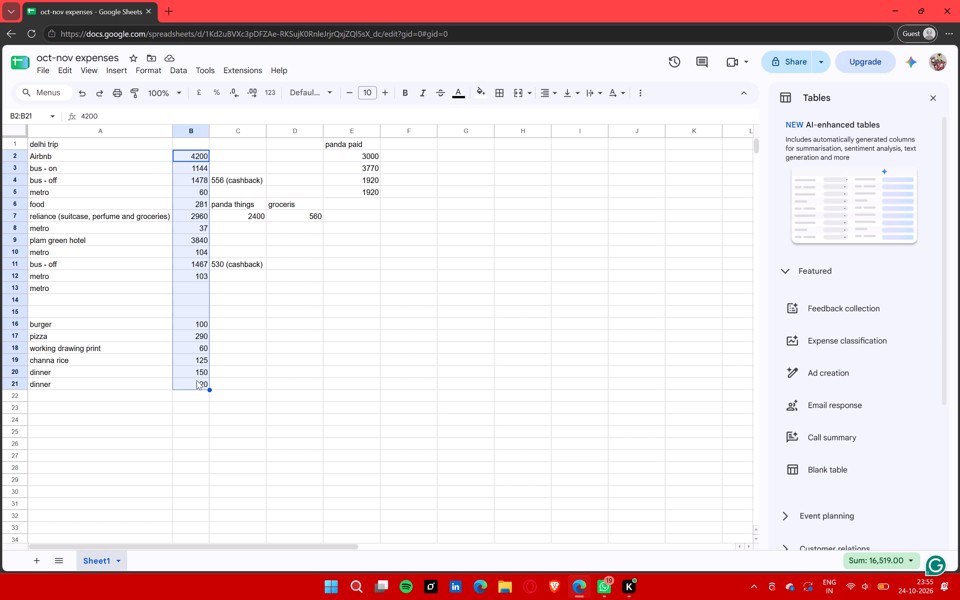
Total all the expense amounts in cell B22 with the formula =SUM(B2:B21).
{"action": "left_click", "coordinate": [194, 401]}
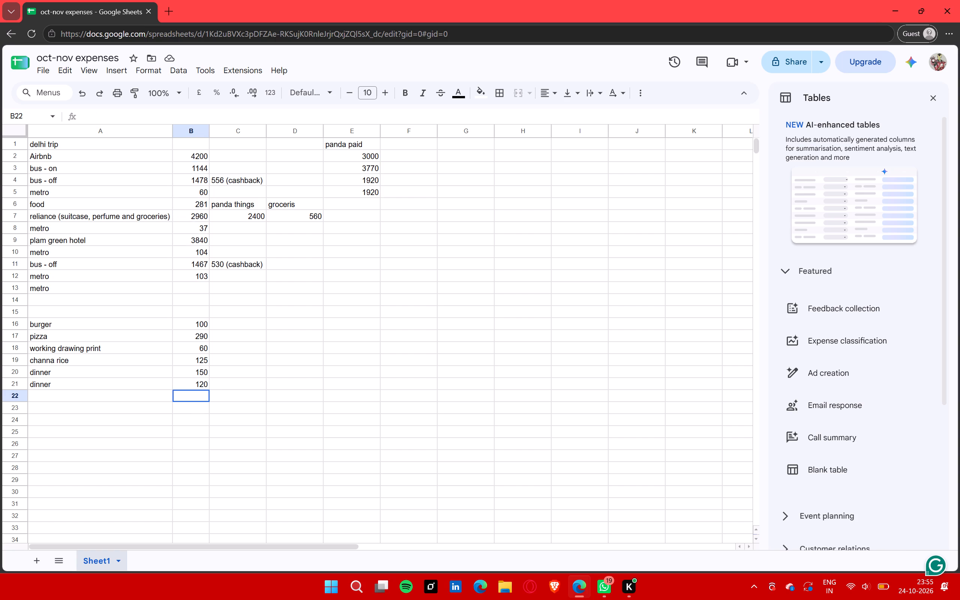
{"action": "left_click", "coordinate": [634, 94]}
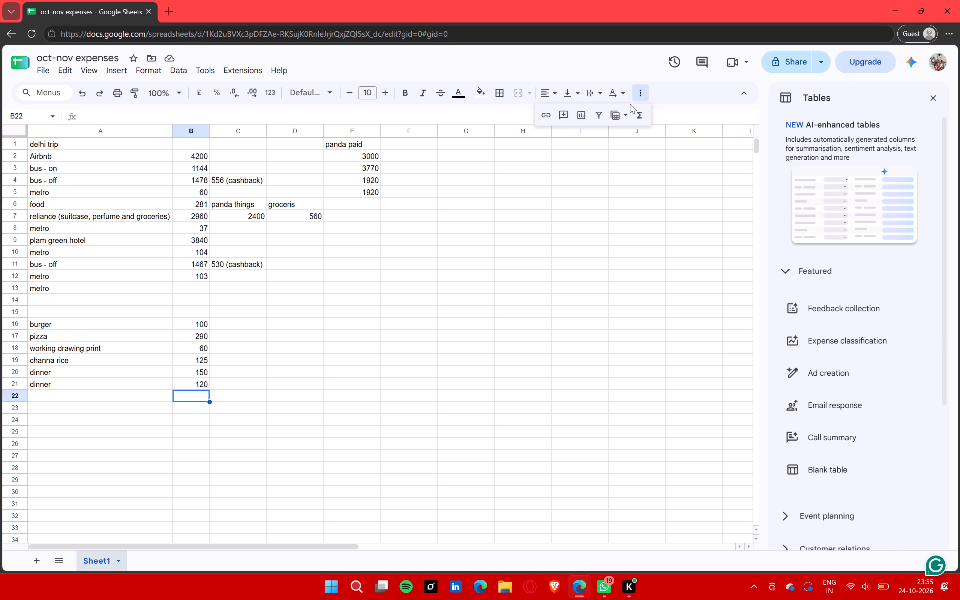
{"action": "left_click", "coordinate": [640, 113]}
{"action": "left_click", "coordinate": [651, 150]}
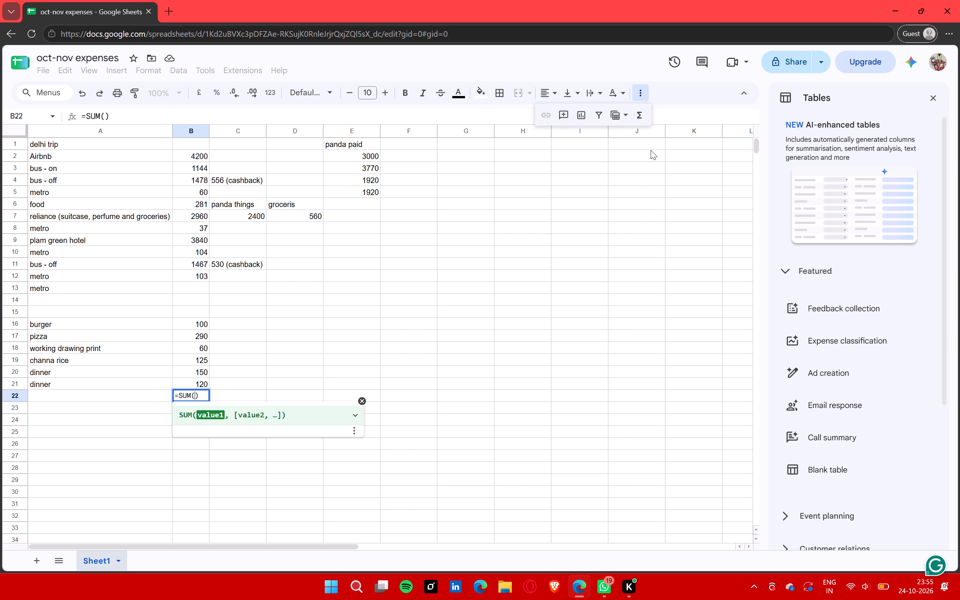
{"action": "left_click", "coordinate": [194, 155]}
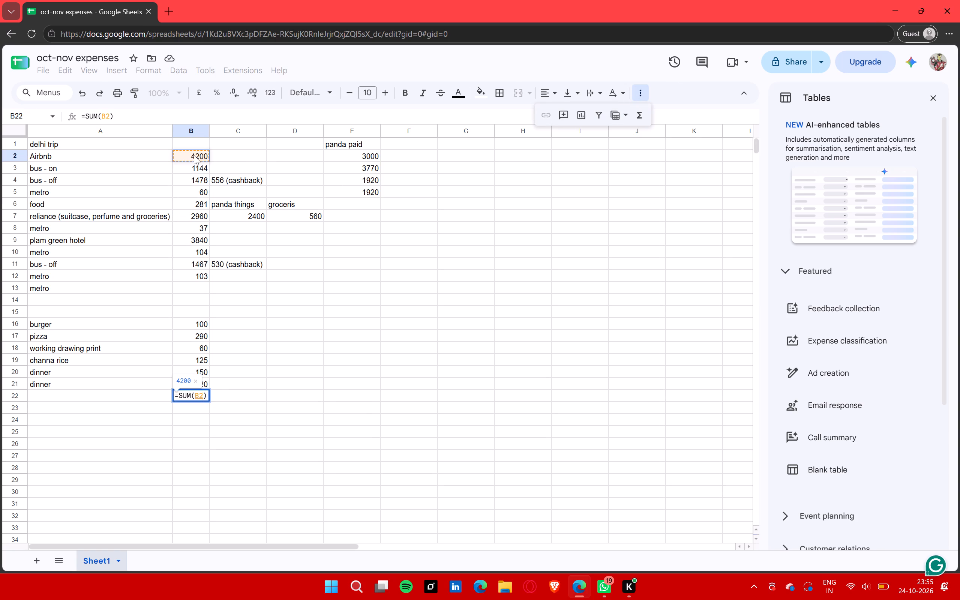
{"action": "key", "text": "shift+Down"}
{"action": "key", "text": "shift+Down"}
{"action": "key", "text": "shift+Down"}
{"action": "key", "text": "shift+Down"}
{"action": "key", "text": "shift+Down"}
{"action": "key", "text": "shift+Down"}
{"action": "key", "text": "shift+Down"}
{"action": "key", "text": "shift+Down"}
{"action": "key", "text": "shift+Down"}
{"action": "key", "text": "shift+Down"}
{"action": "key", "text": "shift+Down"}
{"action": "key", "text": "shift+Down"}
{"action": "key", "text": "shift+Down"}
{"action": "key", "text": "shift+Down"}
{"action": "key", "text": "shift+Down"}
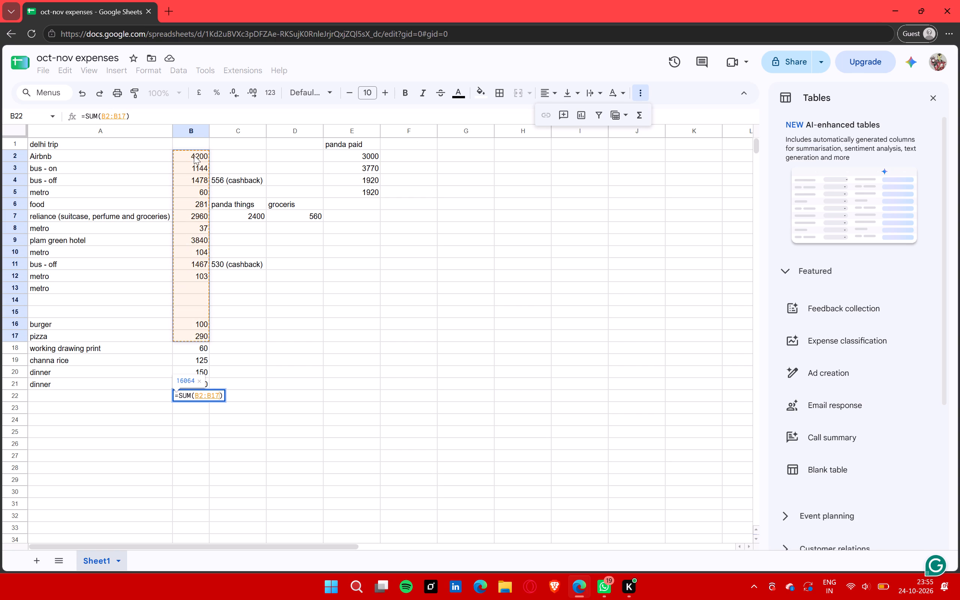
{"action": "key", "text": "shift+Down"}
{"action": "key", "text": "shift+Down"}
{"action": "key", "text": "shift+Down"}
{"action": "key", "text": "shift+Down"}
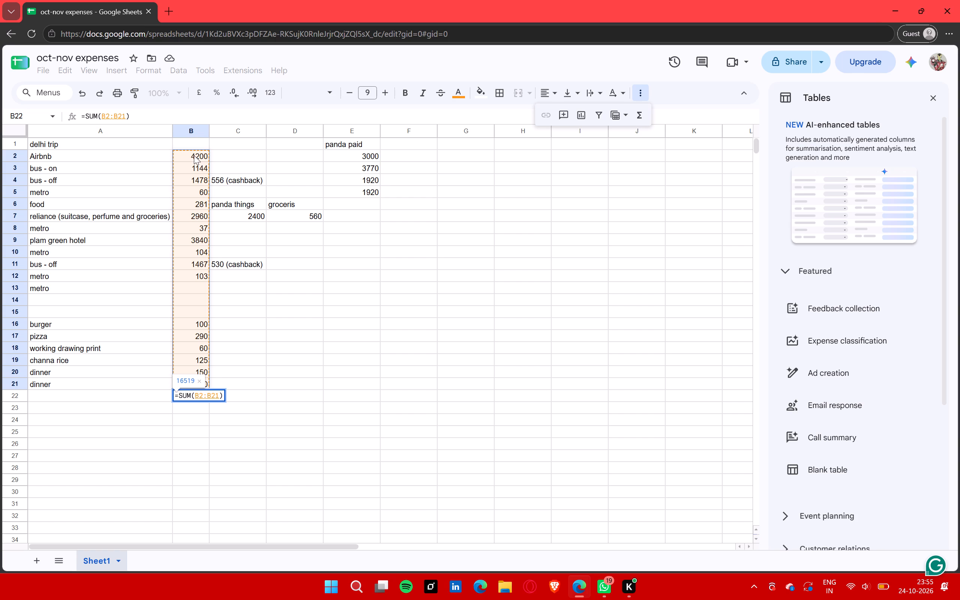
{"action": "key", "text": "Return"}
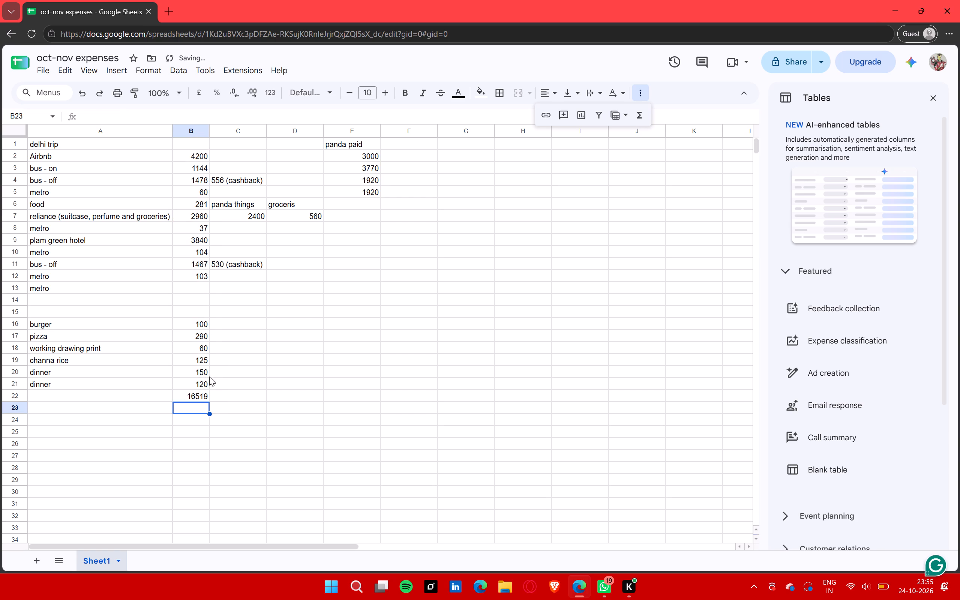
{"action": "left_click", "coordinate": [194, 395]}
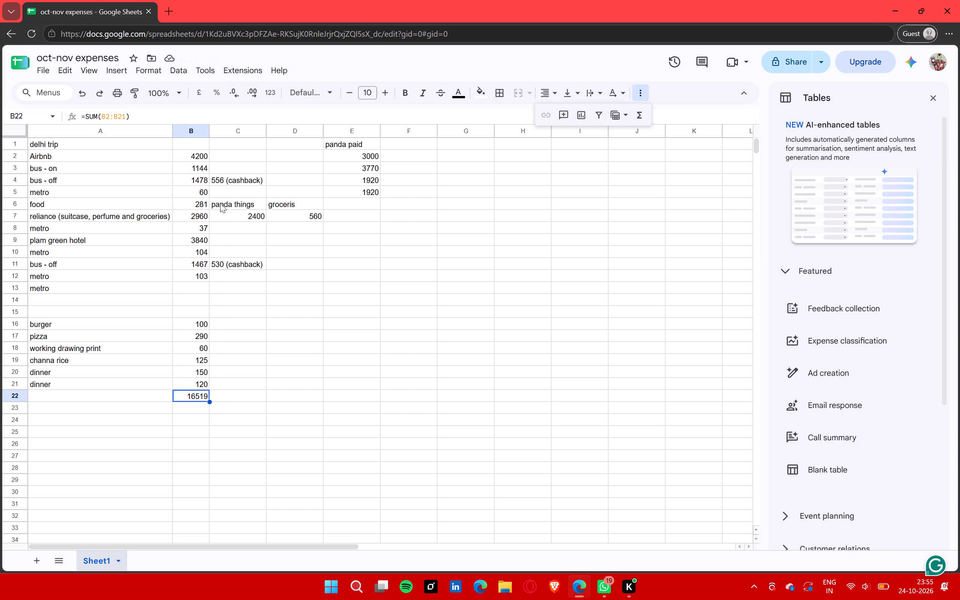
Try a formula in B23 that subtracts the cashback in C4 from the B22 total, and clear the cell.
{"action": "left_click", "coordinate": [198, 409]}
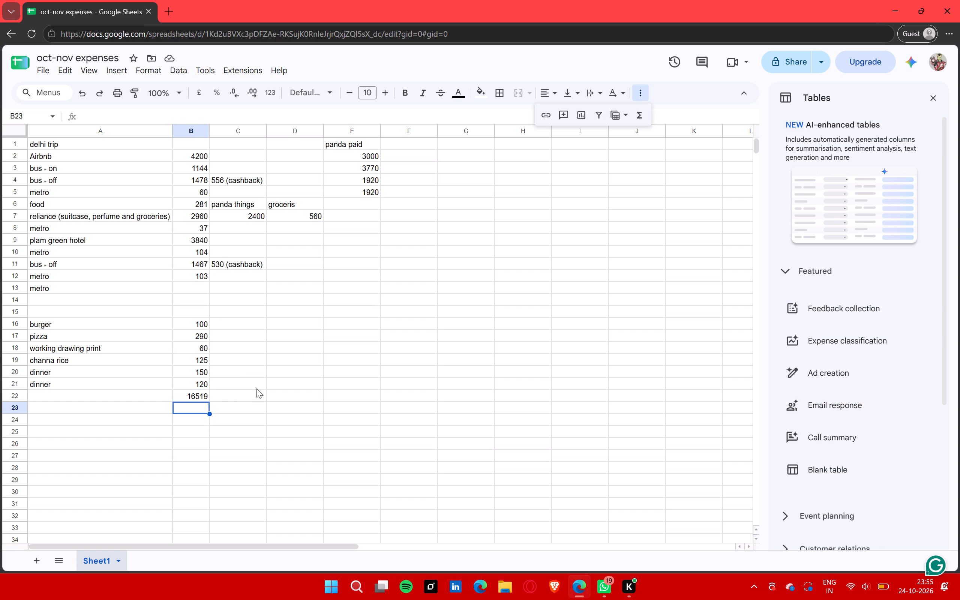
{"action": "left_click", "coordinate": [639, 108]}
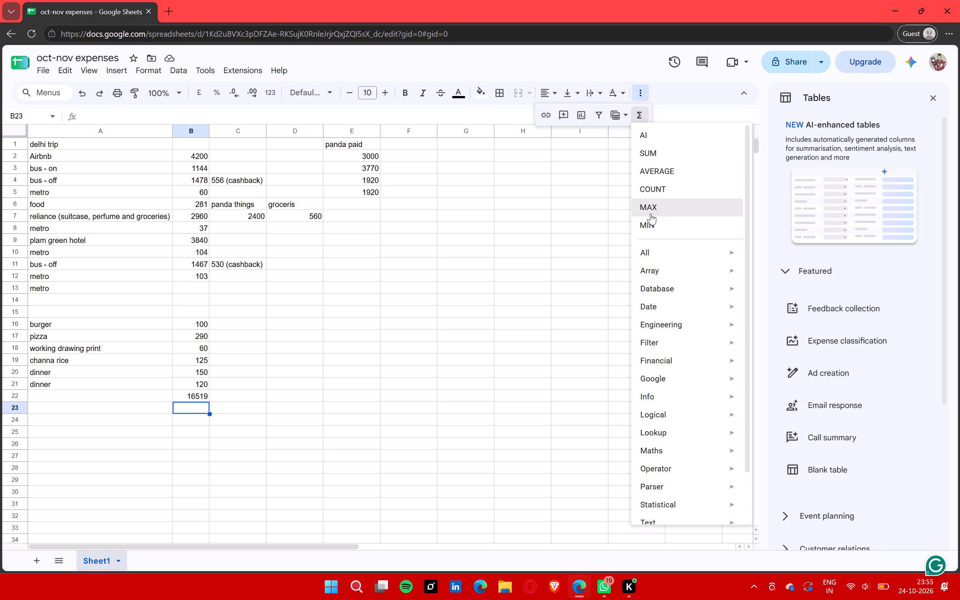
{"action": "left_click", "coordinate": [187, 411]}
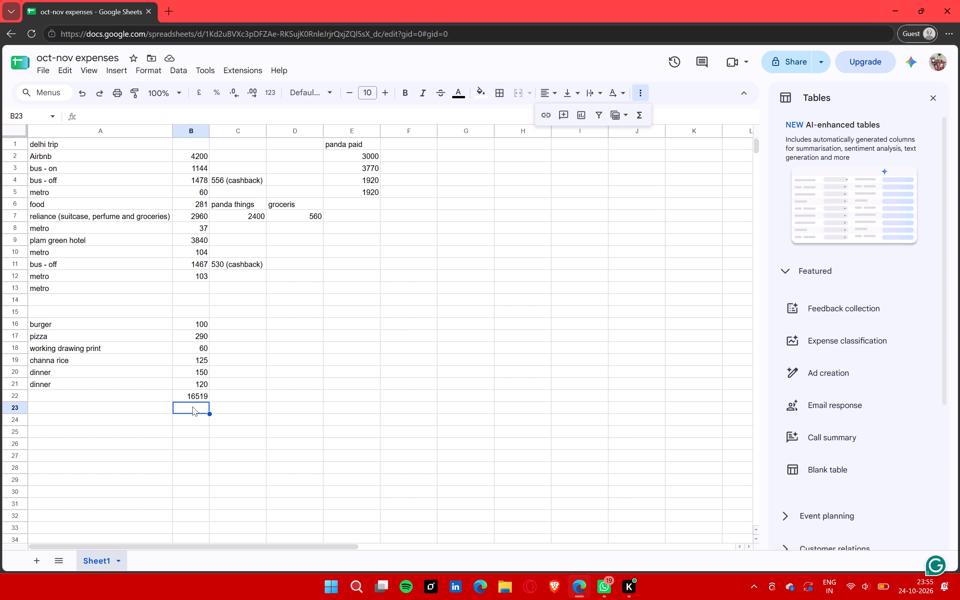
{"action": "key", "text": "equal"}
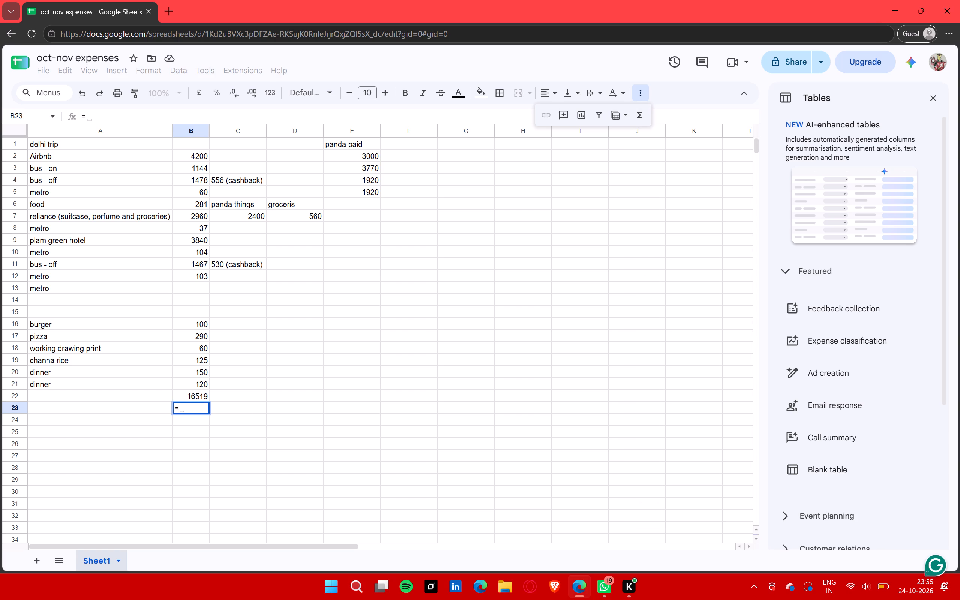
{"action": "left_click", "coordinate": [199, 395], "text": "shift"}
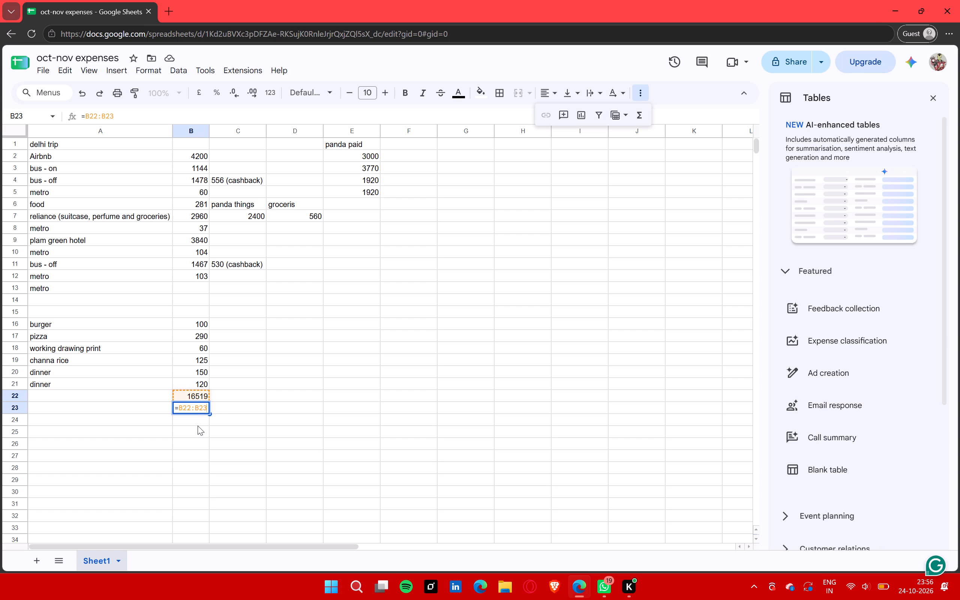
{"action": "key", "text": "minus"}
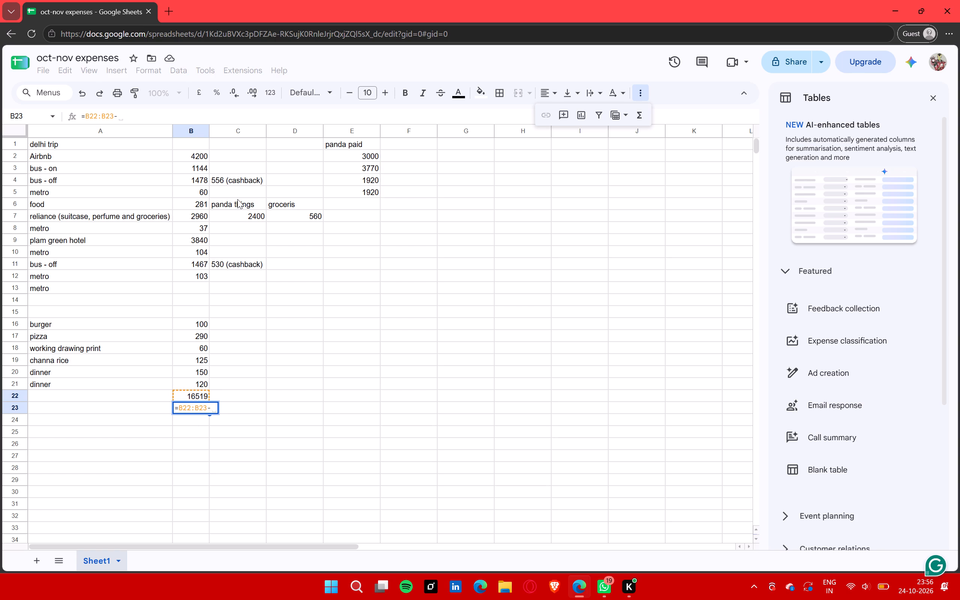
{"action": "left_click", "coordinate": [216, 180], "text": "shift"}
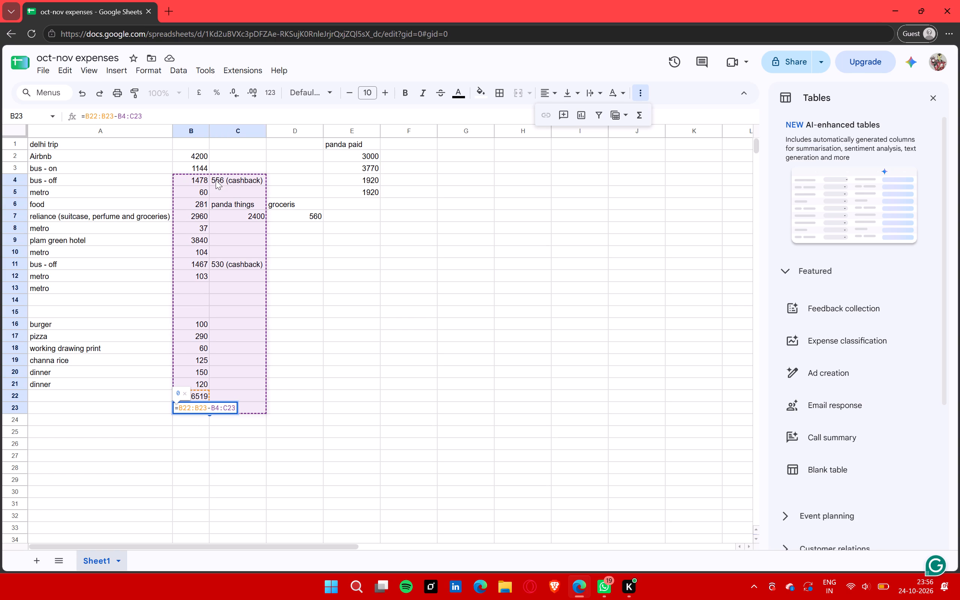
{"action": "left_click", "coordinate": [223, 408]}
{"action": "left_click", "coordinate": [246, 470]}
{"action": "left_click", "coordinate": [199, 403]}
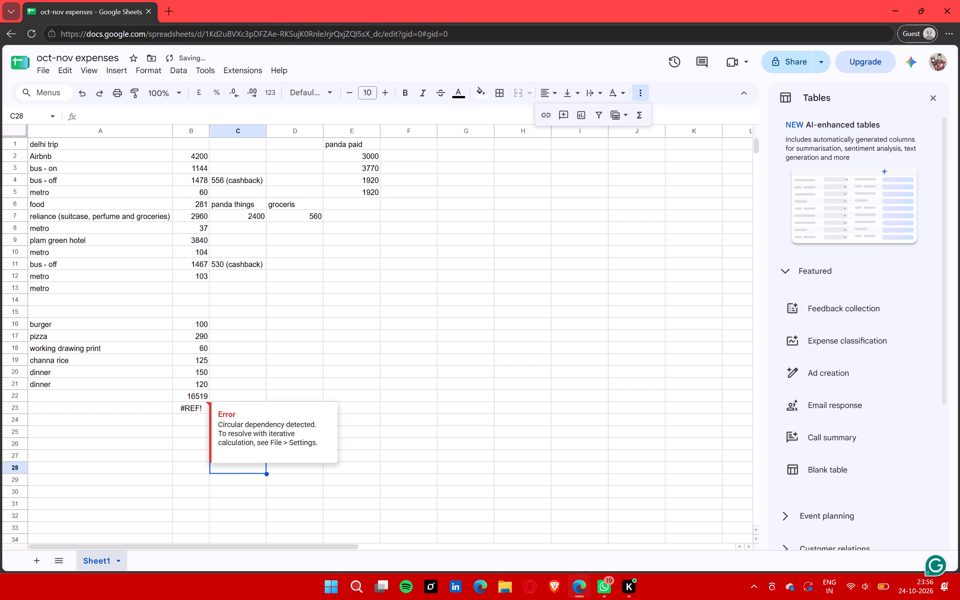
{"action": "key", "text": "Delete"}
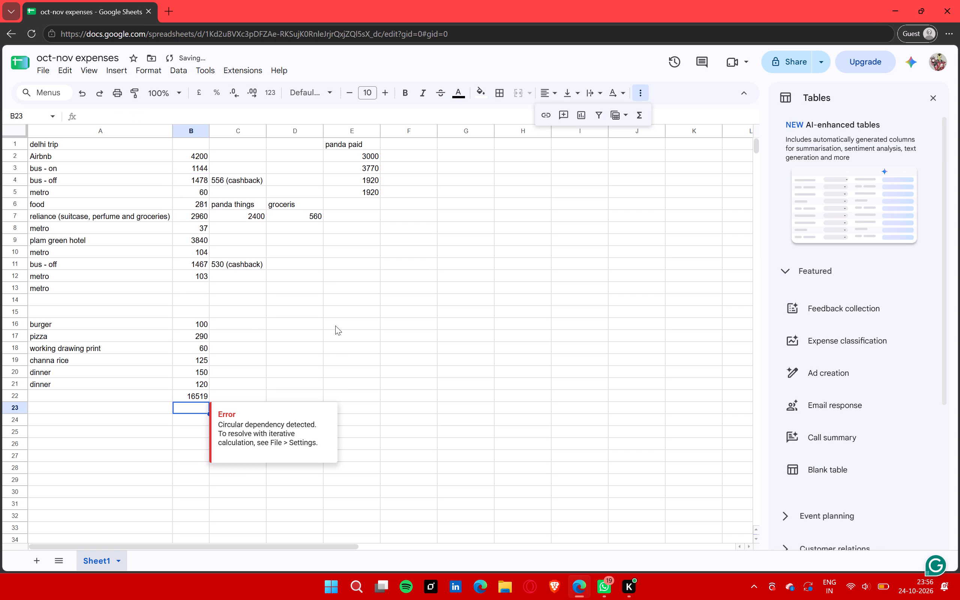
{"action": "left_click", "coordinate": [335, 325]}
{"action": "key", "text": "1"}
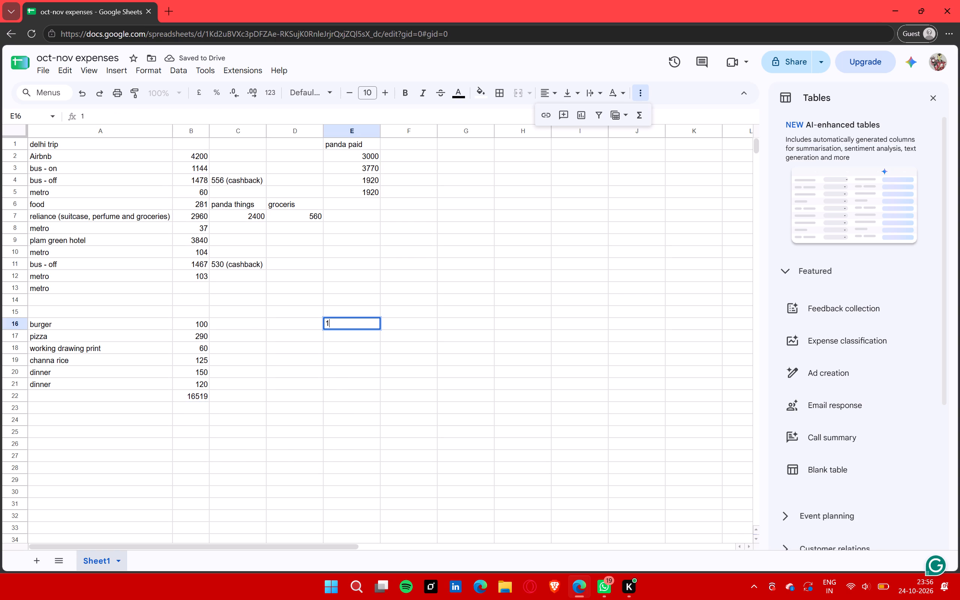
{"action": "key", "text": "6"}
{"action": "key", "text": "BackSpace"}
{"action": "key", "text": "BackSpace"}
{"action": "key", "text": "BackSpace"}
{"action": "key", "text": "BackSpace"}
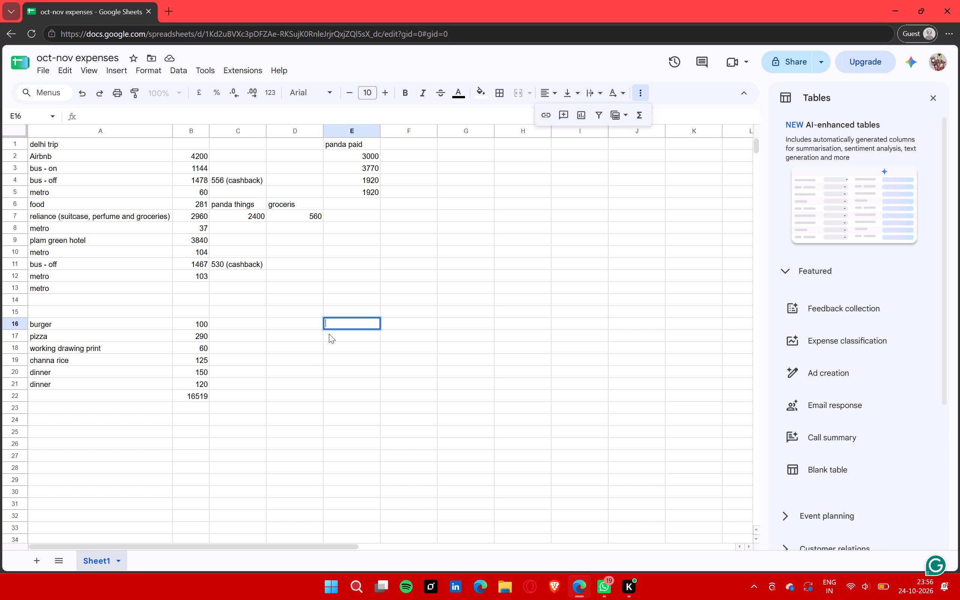
Enter the amount 15428 in cell B24, two rows below the expense total.
{"action": "left_click", "coordinate": [193, 416]}
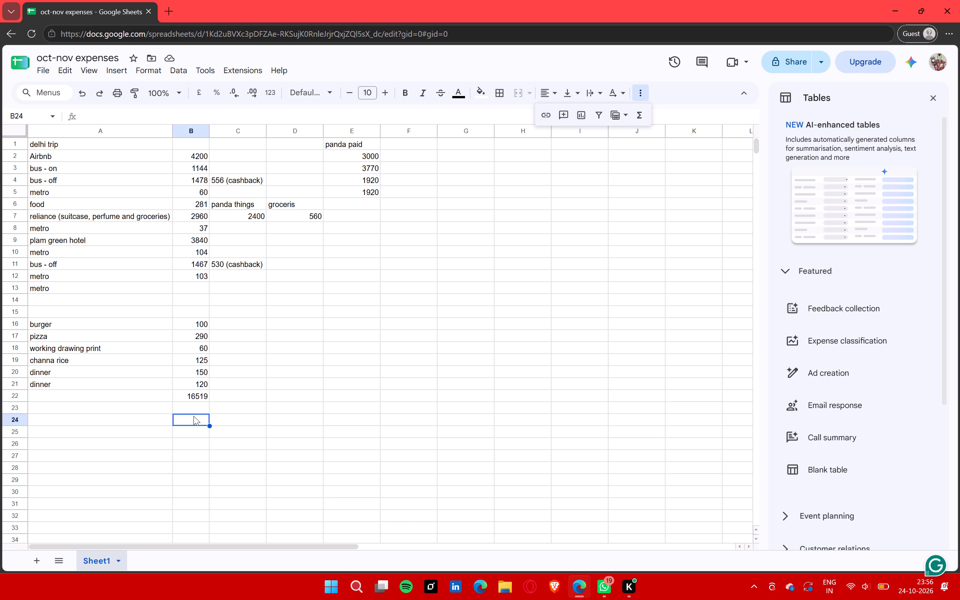
{"action": "key", "text": "1"}
{"action": "key", "text": "5"}
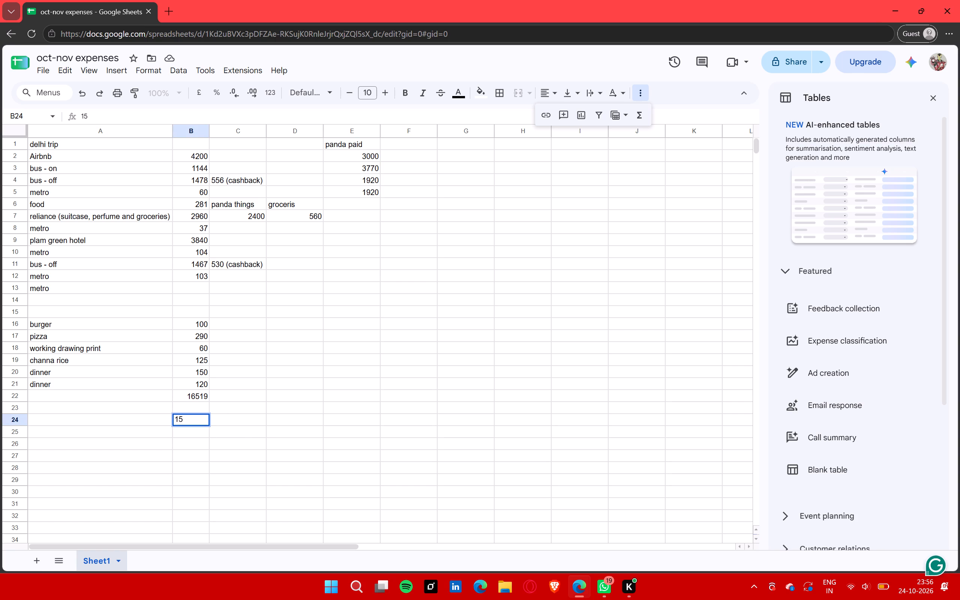
{"action": "key", "text": "4"}
{"action": "type", "text": "28"}
{"action": "key", "text": "Down"}
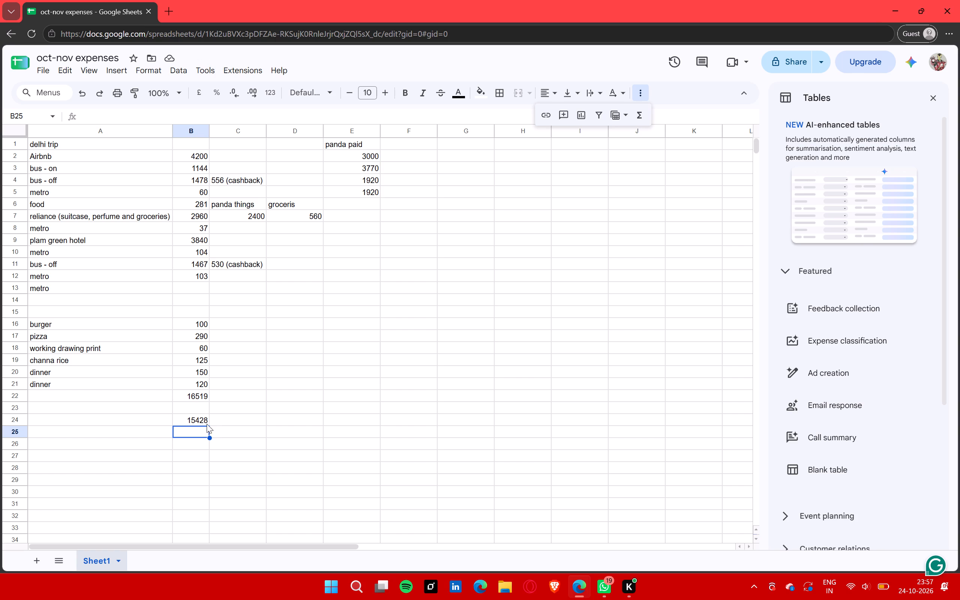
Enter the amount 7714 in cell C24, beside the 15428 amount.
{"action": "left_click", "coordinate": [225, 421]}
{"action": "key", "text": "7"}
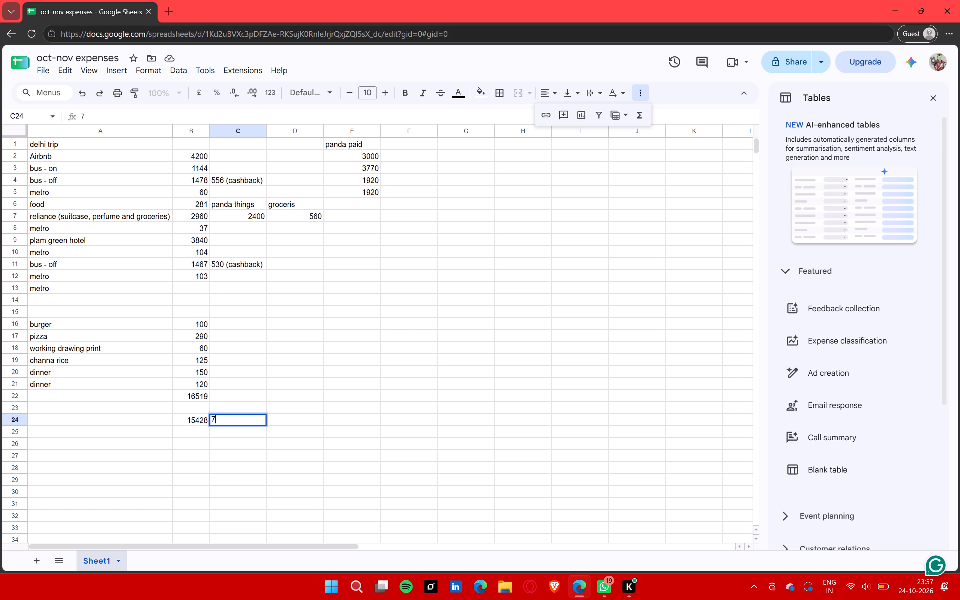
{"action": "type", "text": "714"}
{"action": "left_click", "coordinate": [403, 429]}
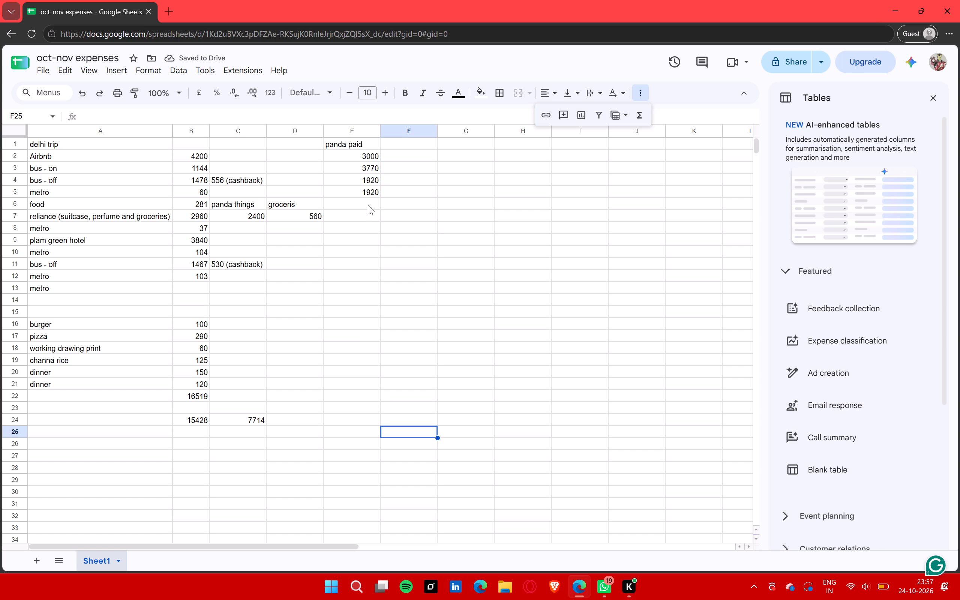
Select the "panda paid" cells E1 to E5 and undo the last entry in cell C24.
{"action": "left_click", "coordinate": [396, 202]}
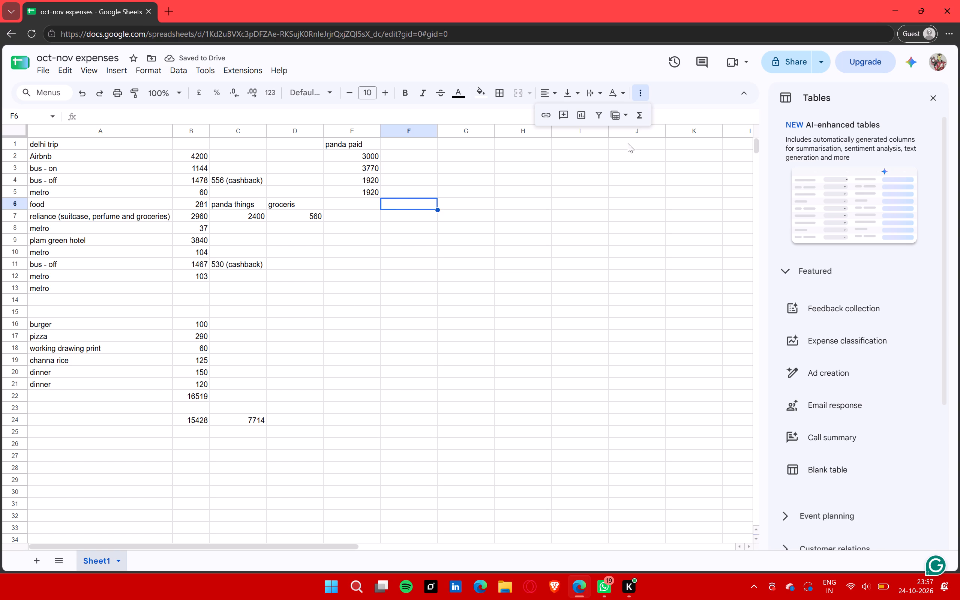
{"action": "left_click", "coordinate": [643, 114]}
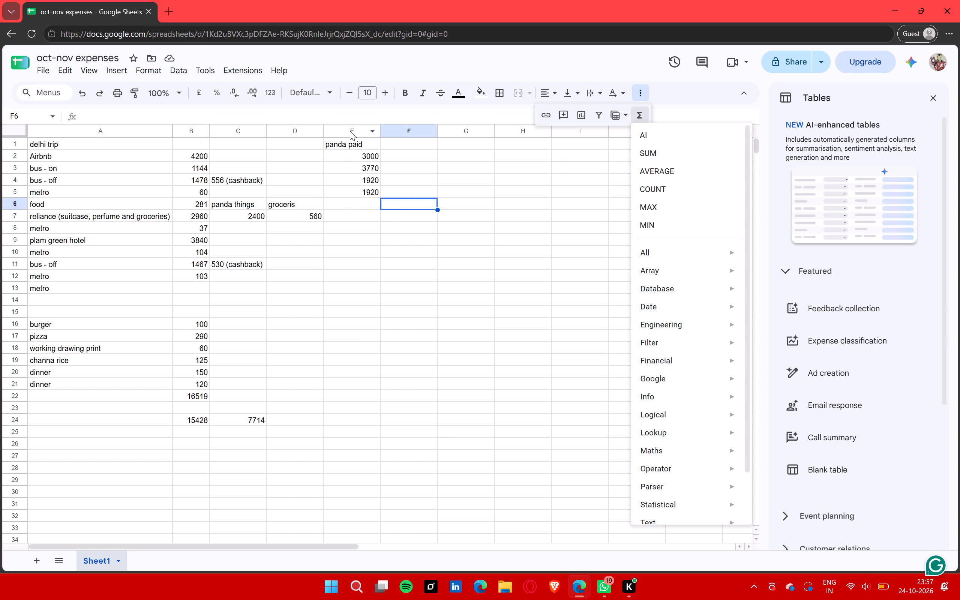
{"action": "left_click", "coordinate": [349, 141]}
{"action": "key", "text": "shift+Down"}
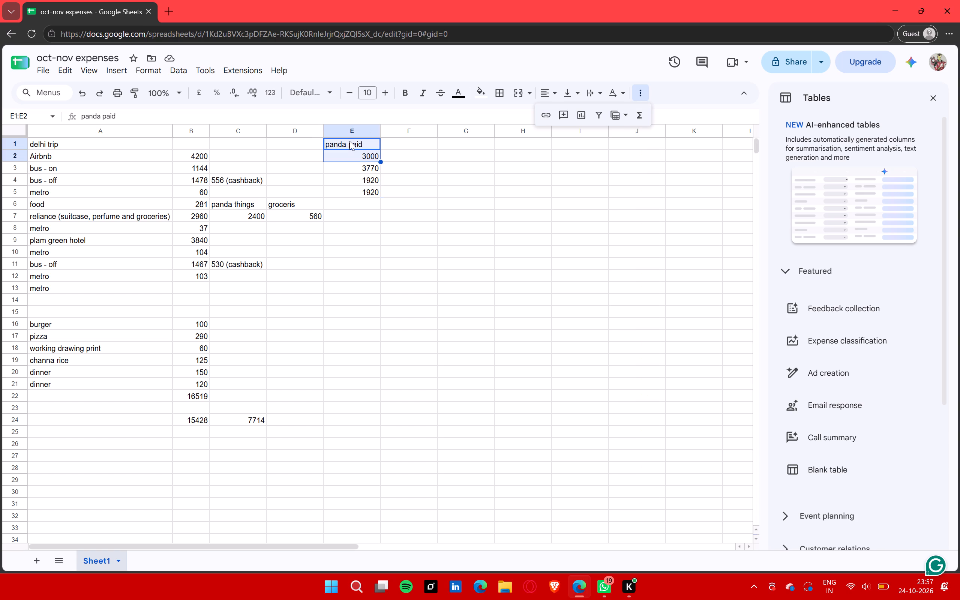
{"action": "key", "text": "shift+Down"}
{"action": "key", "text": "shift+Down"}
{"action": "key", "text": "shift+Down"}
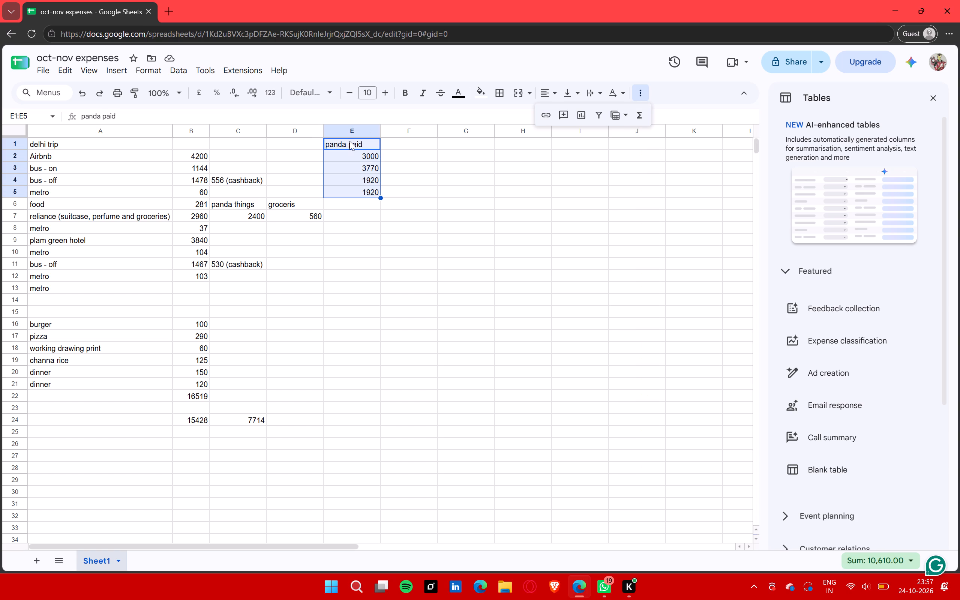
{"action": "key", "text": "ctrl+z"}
Move the "panda paid" heading and its four amounts from E1:E5 to F1:F5.
{"action": "left_click", "coordinate": [349, 142]}
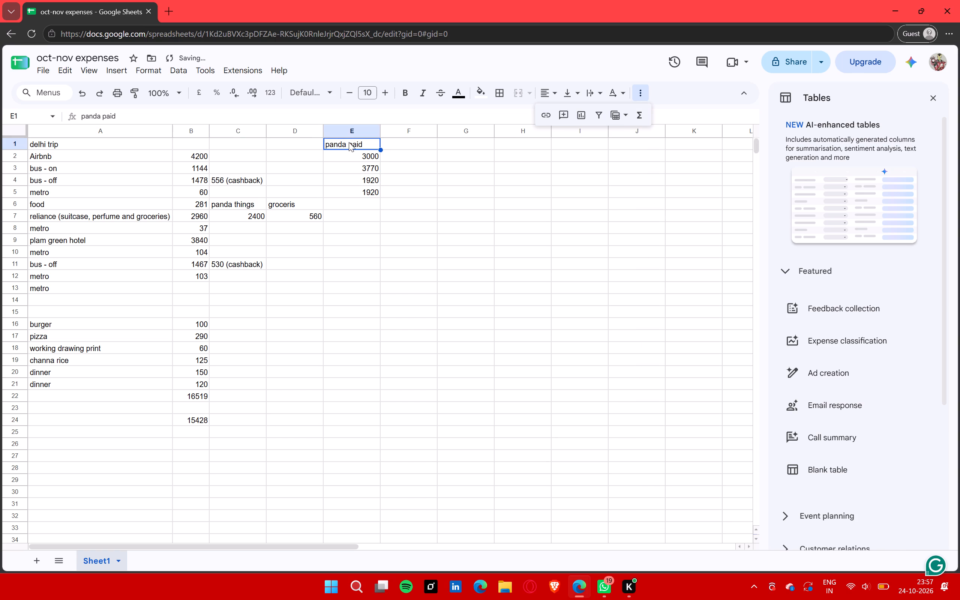
{"action": "key", "text": "shift+Down"}
{"action": "key", "text": "shift+Down"}
{"action": "key", "text": "shift+Down"}
{"action": "key", "text": "shift+Down"}
{"action": "key", "text": "ctrl+x"}
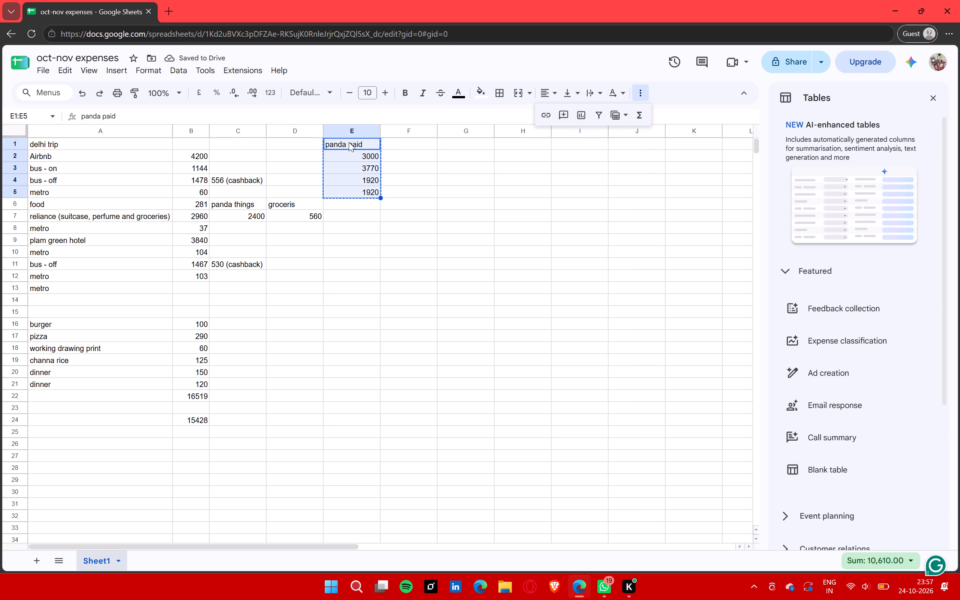
{"action": "left_click", "coordinate": [402, 144]}
{"action": "key", "text": "ctrl+v"}
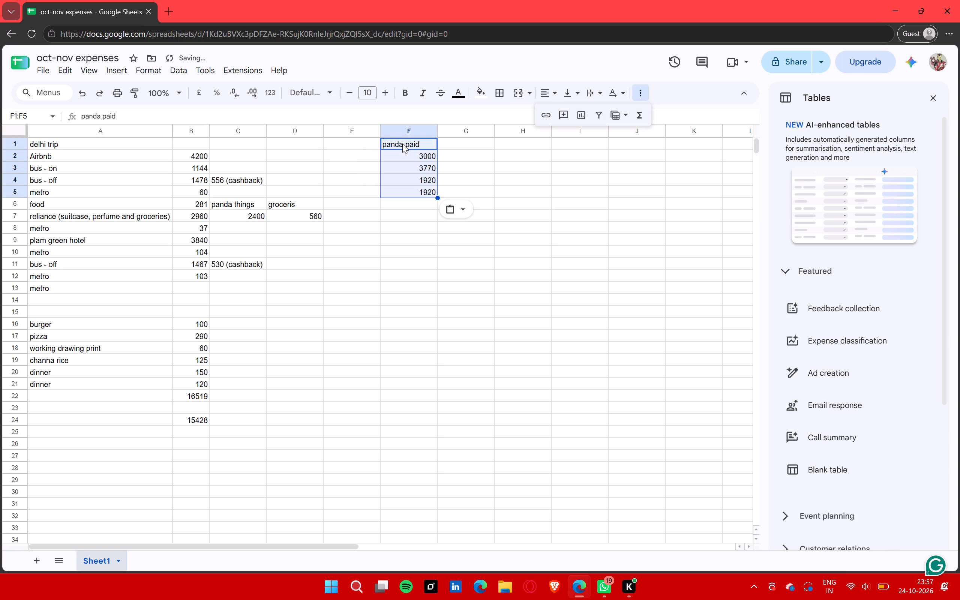
{"action": "left_click", "coordinate": [406, 239]}
Total the "panda paid" amounts in cell F6 with the formula =SUM(F2:F5).
{"action": "left_click", "coordinate": [421, 203]}
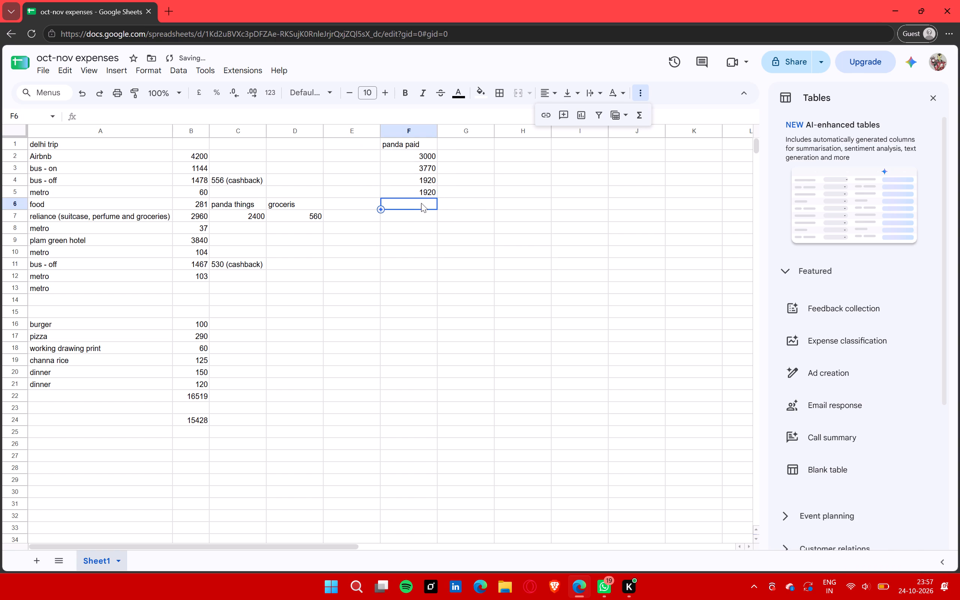
{"action": "left_click", "coordinate": [642, 115]}
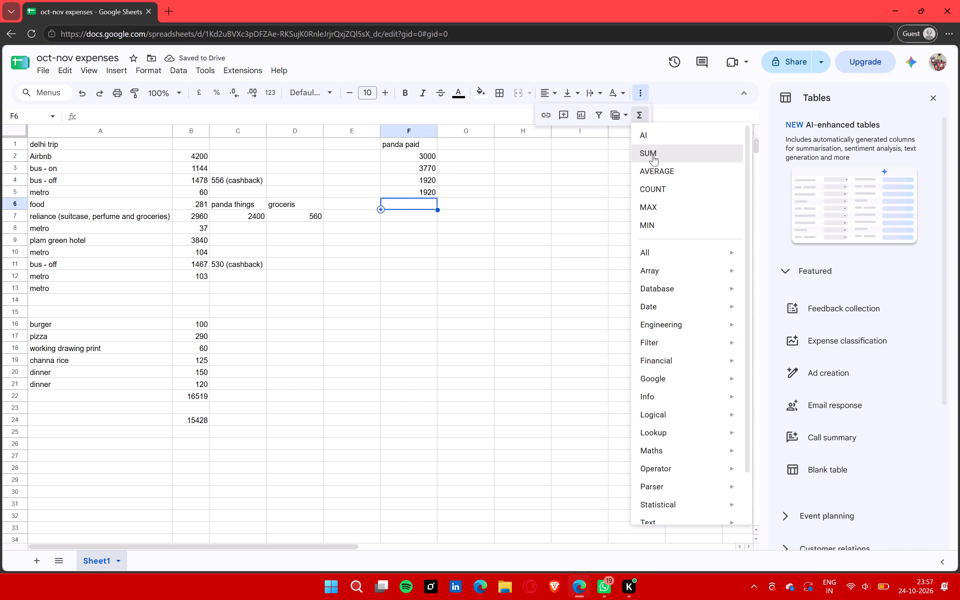
{"action": "left_click", "coordinate": [653, 155]}
{"action": "left_click", "coordinate": [417, 156]}
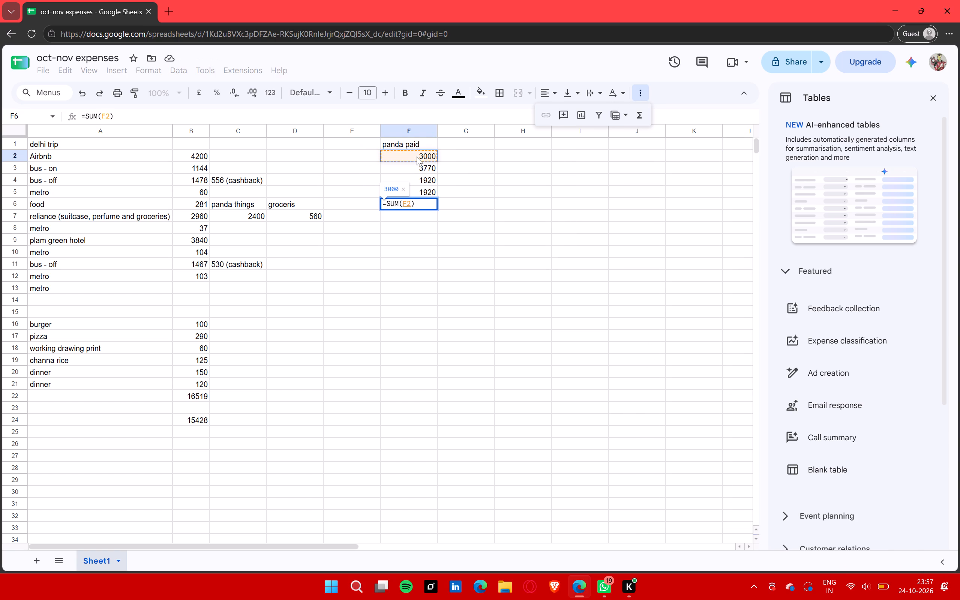
{"action": "key", "text": "shift+Down"}
{"action": "key", "text": "shift+Down"}
{"action": "key", "text": "shift+Down"}
{"action": "key", "text": "Return"}
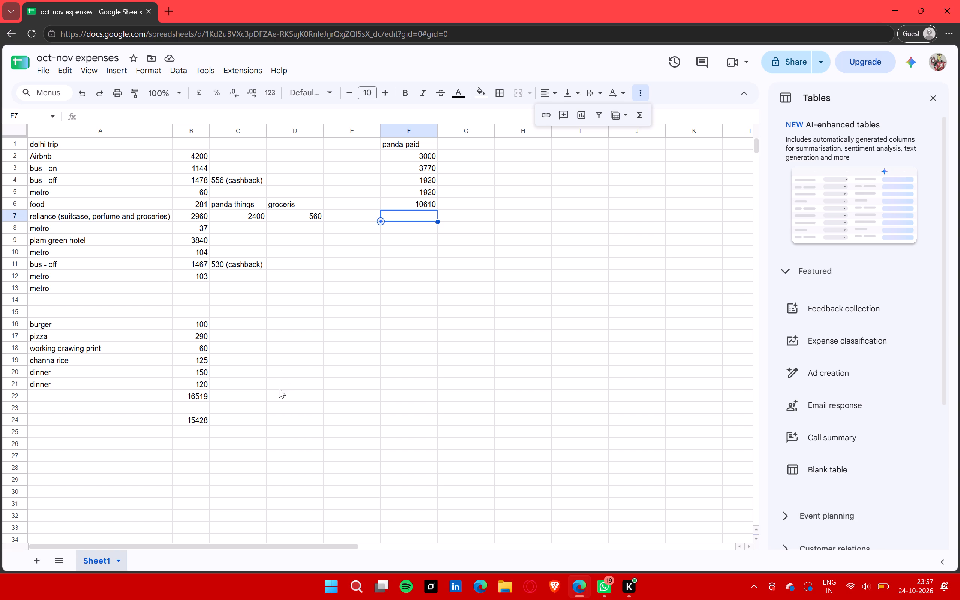
Highlight the "panda paid" total in cell F6 with a pale yellow fill.
{"action": "left_click", "coordinate": [242, 418]}
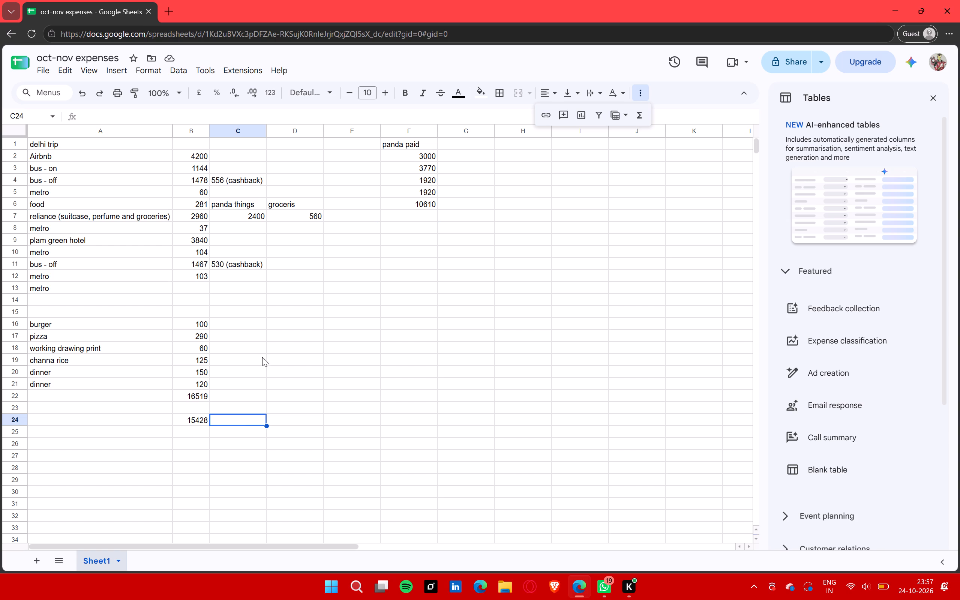
{"action": "left_click", "coordinate": [411, 201]}
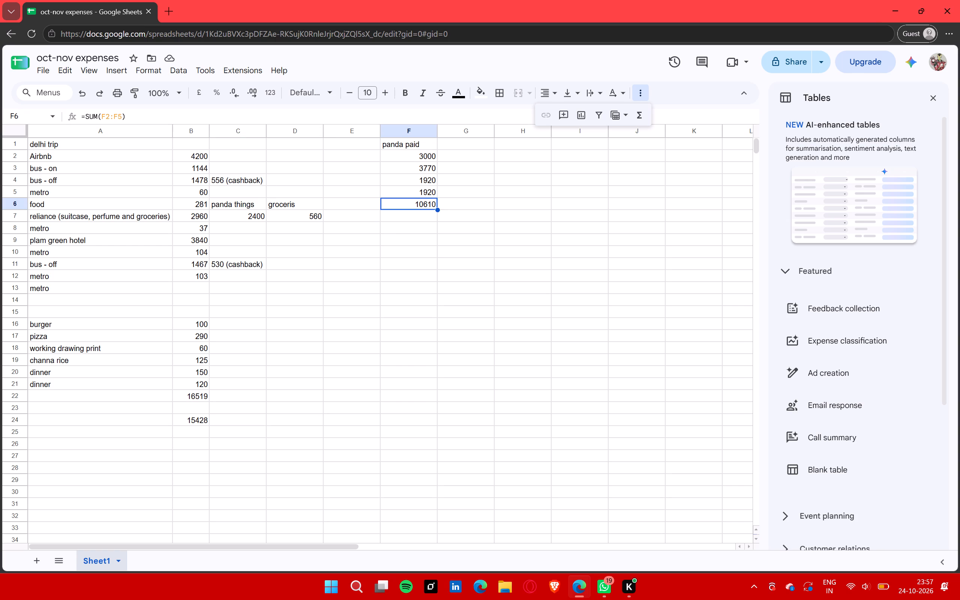
{"action": "left_click", "coordinate": [478, 91]}
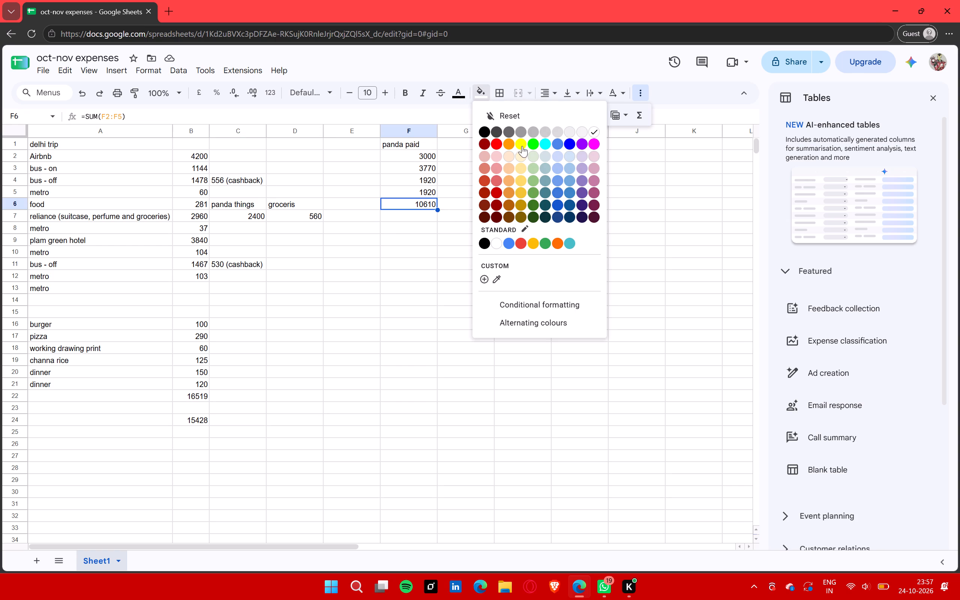
{"action": "left_click", "coordinate": [521, 154]}
{"action": "left_click", "coordinate": [405, 273]}
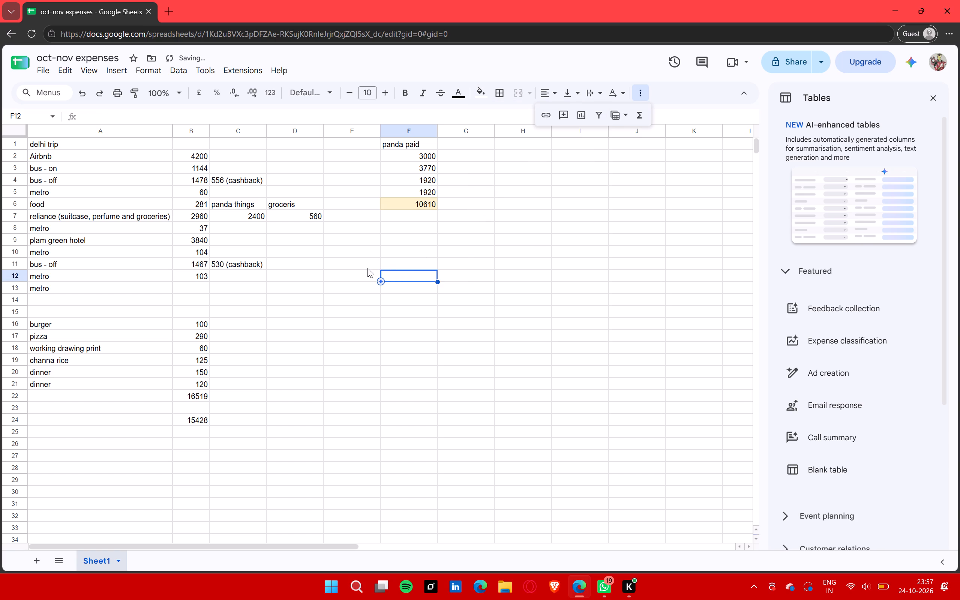
Enter the amount 7714 in cell C24, beside the 15428 amount.
{"action": "left_click", "coordinate": [240, 420]}
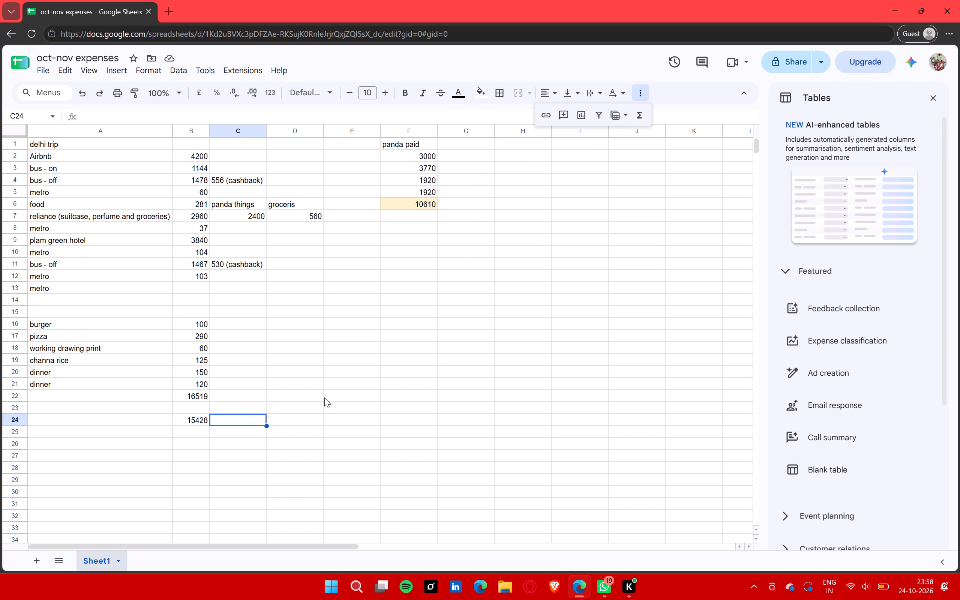
{"action": "key", "text": "7"}
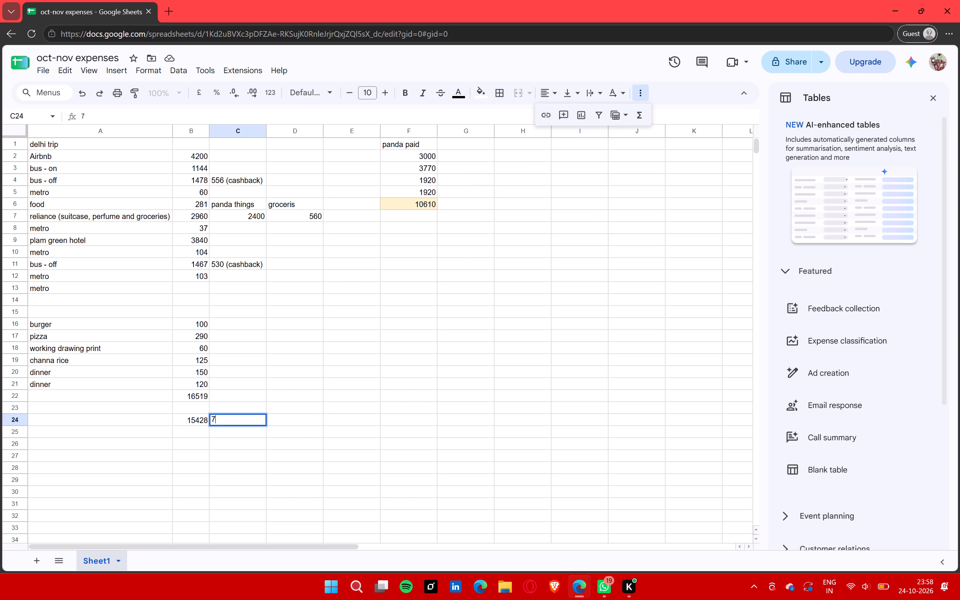
{"action": "key", "text": "7"}
{"action": "type", "text": "14"}
{"action": "left_click", "coordinate": [307, 418]}
Highlight the amount in cell C24 with the same pale yellow fill as F6.
{"action": "left_click", "coordinate": [244, 421]}
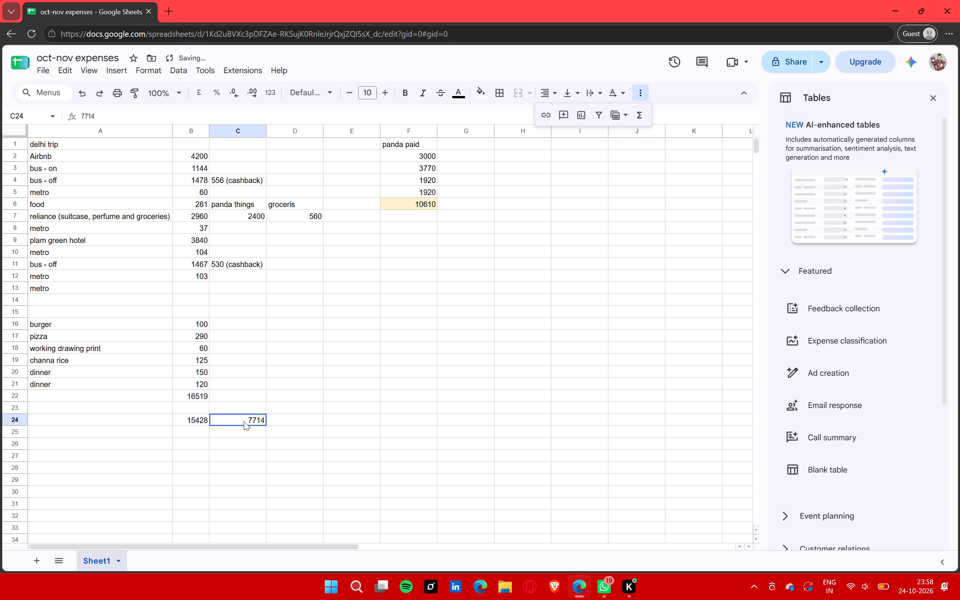
{"action": "left_click", "coordinate": [479, 93]}
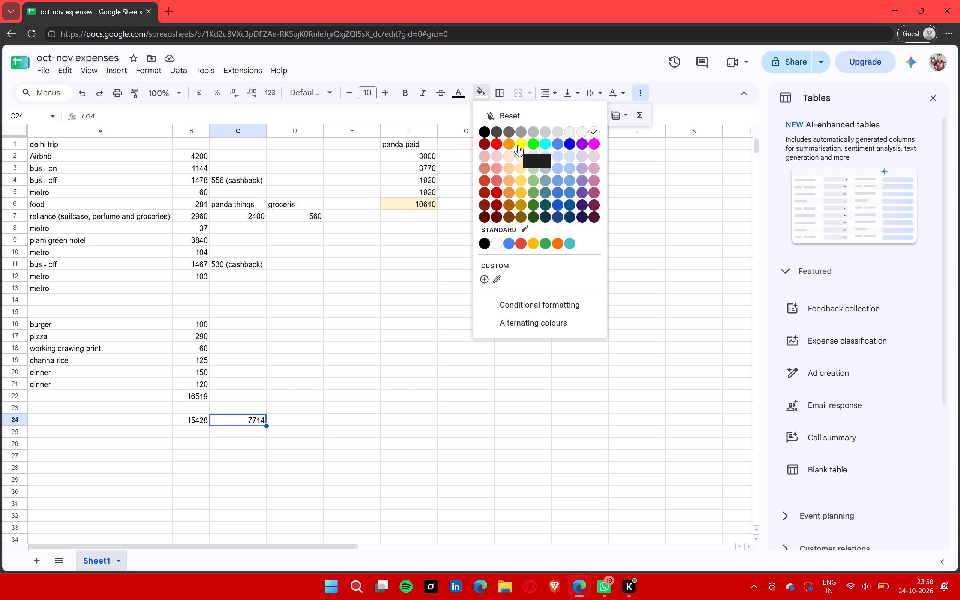
{"action": "left_click", "coordinate": [522, 156]}
{"action": "left_click", "coordinate": [237, 411]}
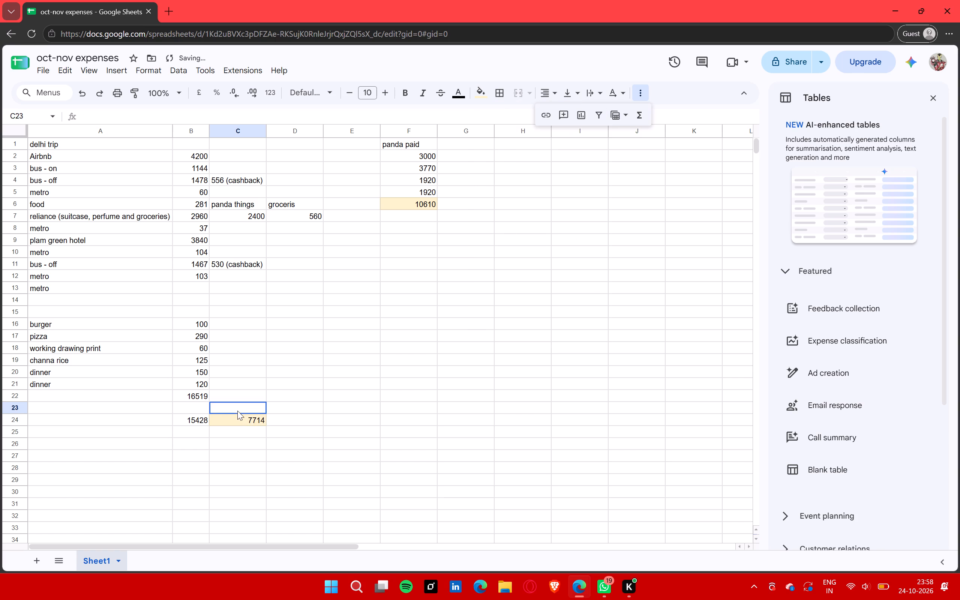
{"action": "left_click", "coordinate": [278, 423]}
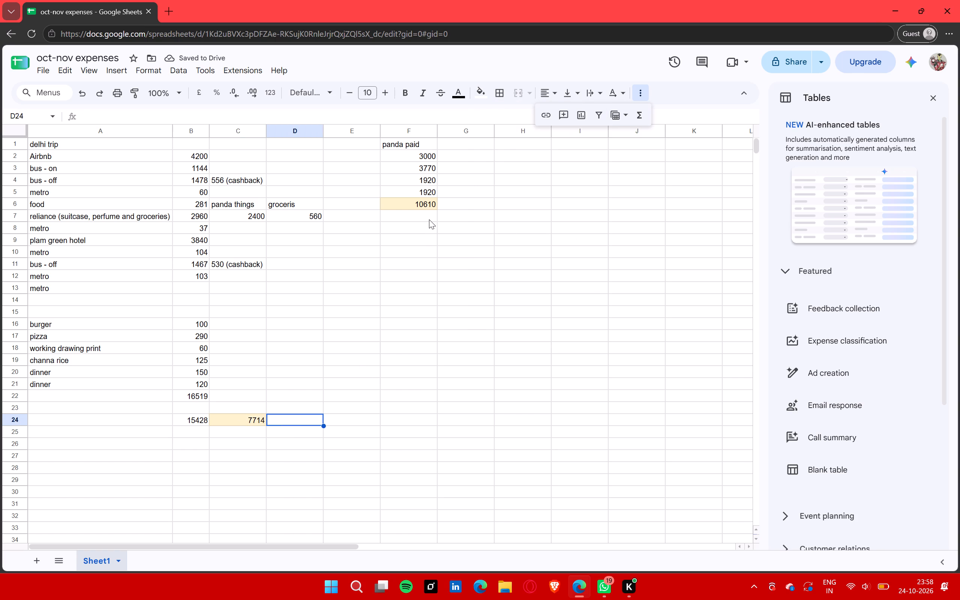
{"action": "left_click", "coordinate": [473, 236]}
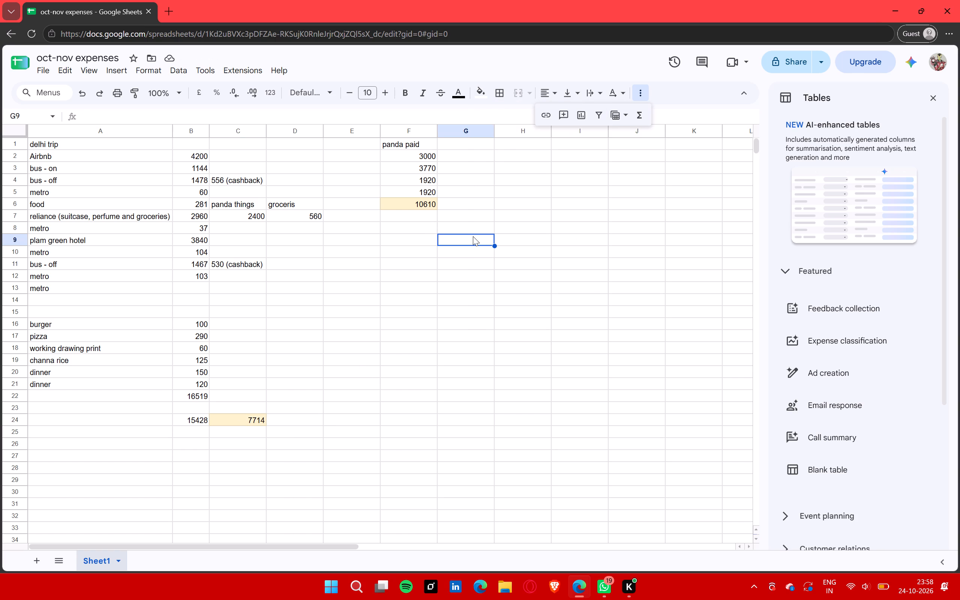